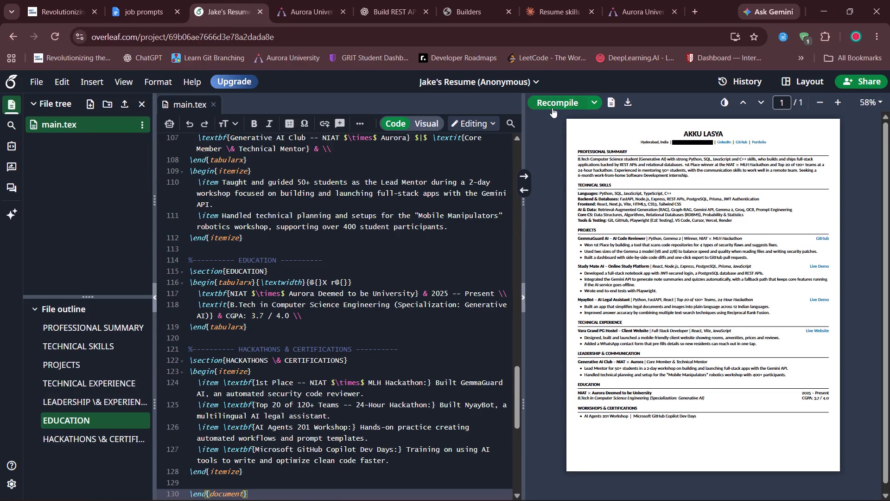
{"action": "left_click", "coordinate": [552, 108]}
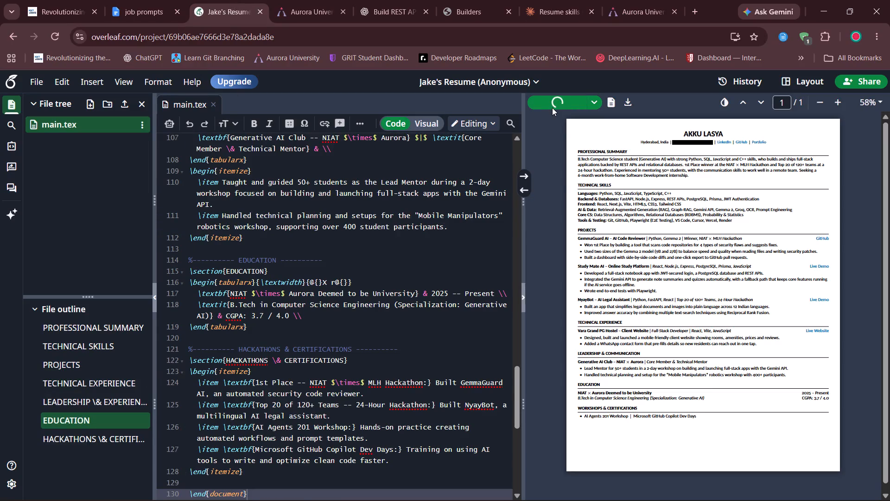
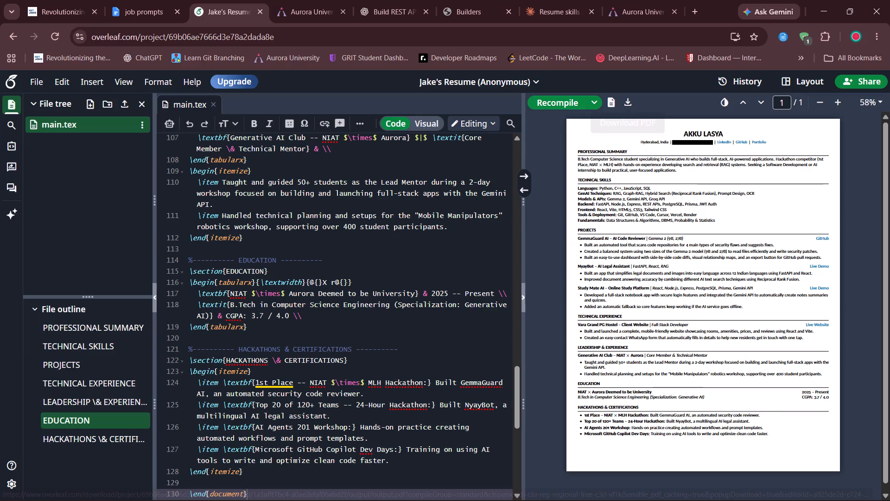
Download the compiled resume as a PDF and switch to the Downloads folder in File Explorer.
{"action": "left_click", "coordinate": [629, 103]}
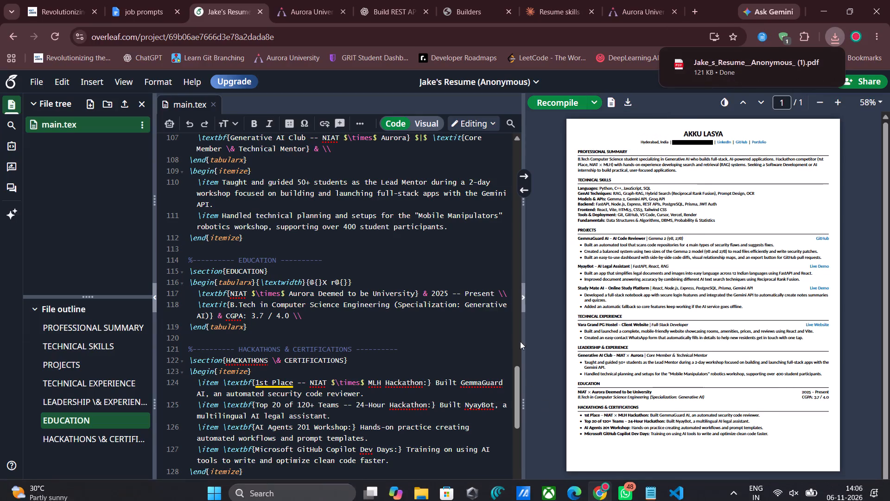
{"action": "left_click", "coordinate": [416, 496]}
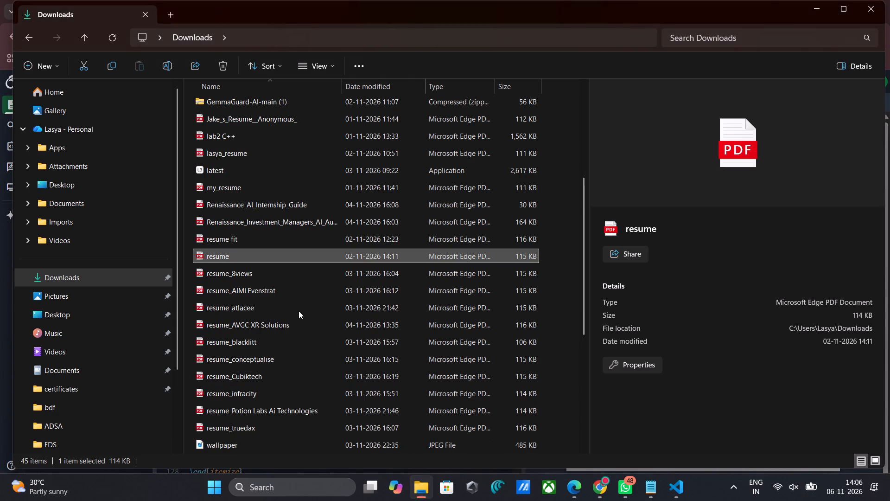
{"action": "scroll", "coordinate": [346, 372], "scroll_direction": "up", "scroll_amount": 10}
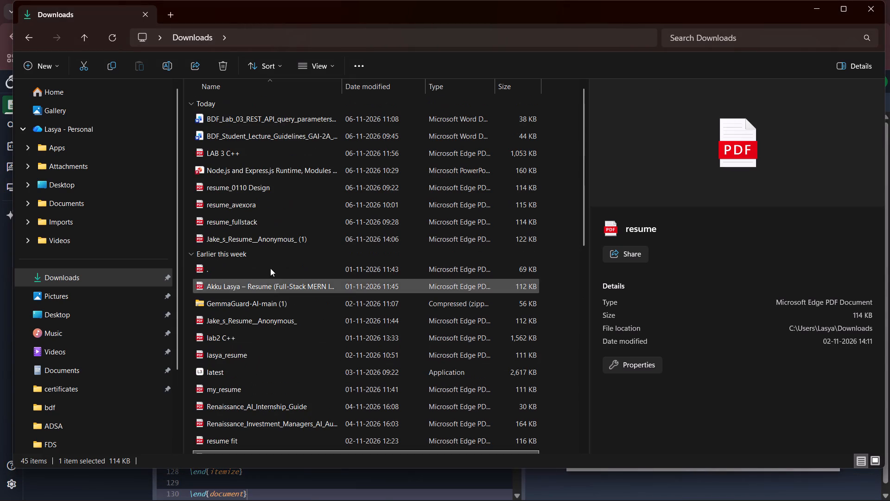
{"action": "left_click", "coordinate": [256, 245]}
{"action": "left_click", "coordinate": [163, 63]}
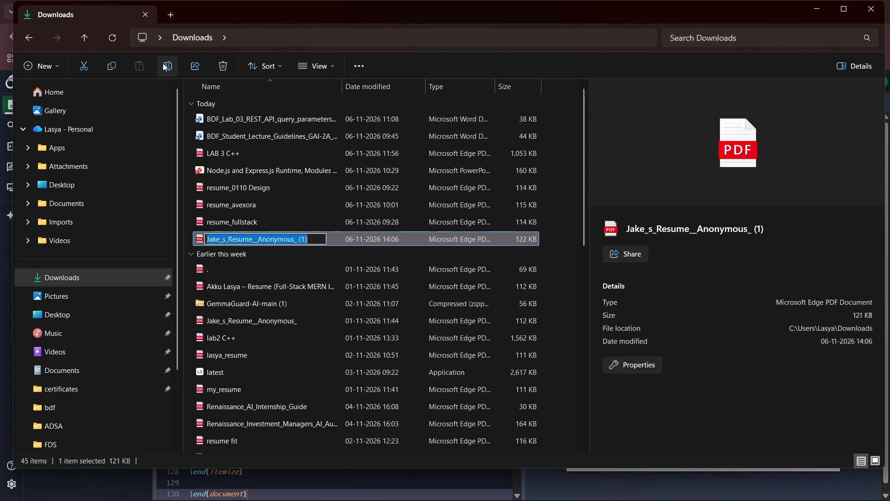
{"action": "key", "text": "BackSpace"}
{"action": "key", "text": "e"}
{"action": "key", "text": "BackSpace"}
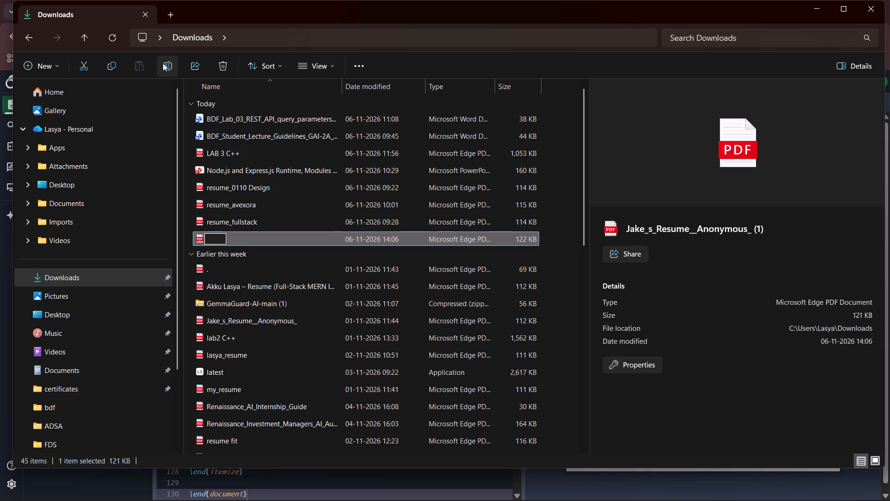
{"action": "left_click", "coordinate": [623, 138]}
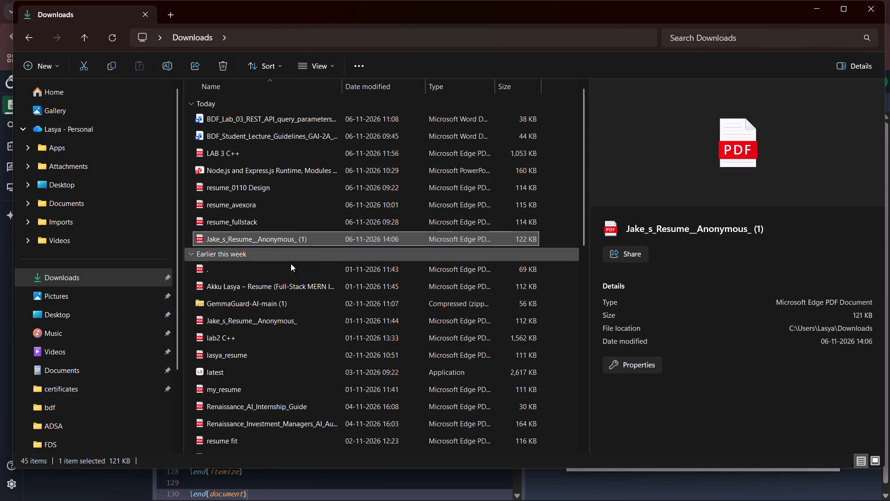
Delete the older PDF named resume, dated 02-11-2026, from the Downloads folder.
{"action": "scroll", "coordinate": [303, 272], "scroll_direction": "down", "scroll_amount": 2}
{"action": "left_click", "coordinate": [273, 353]}
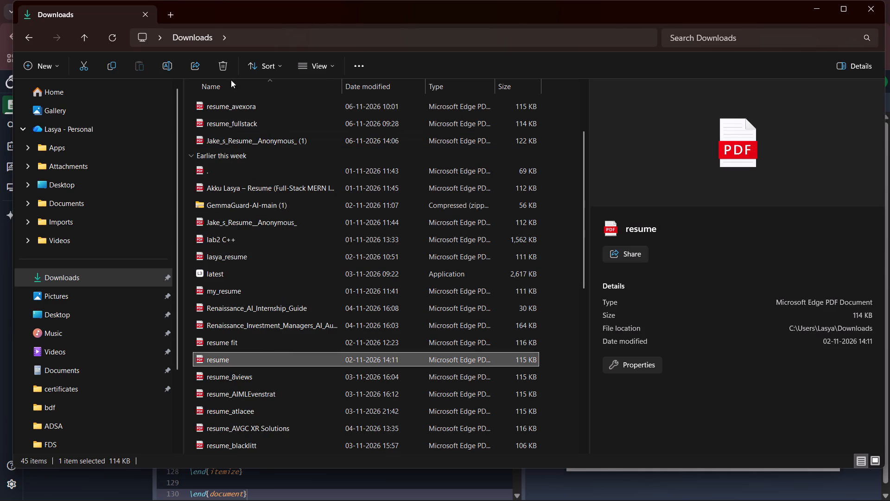
{"action": "left_click", "coordinate": [220, 65]}
Rename the downloaded Jake_s_Resume__Anonymous_ (1) PDF as "resume" and return to the Overleaf project.
{"action": "scroll", "coordinate": [292, 211], "scroll_direction": "up", "scroll_amount": 3}
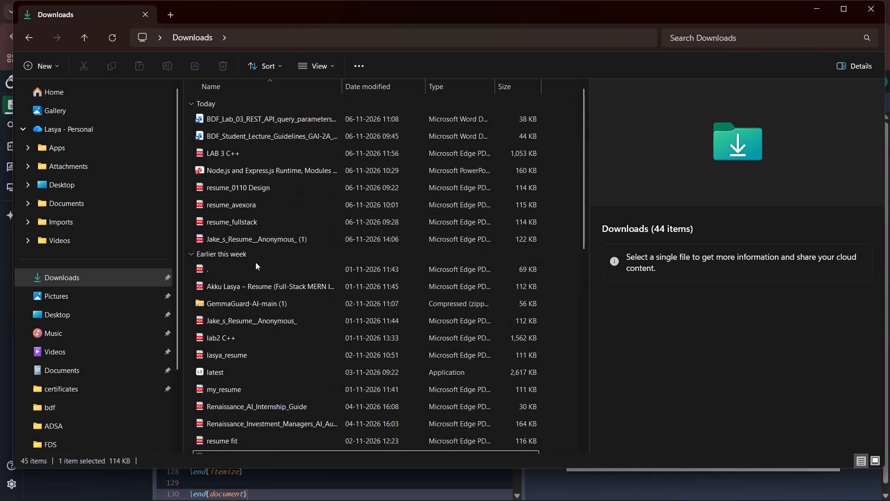
{"action": "left_click", "coordinate": [259, 242]}
{"action": "left_click", "coordinate": [171, 64]}
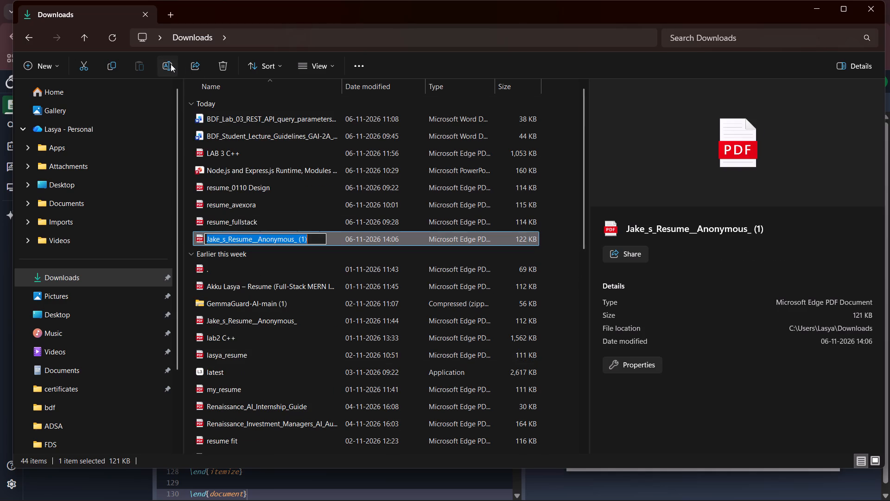
{"action": "key", "text": "BackSpace"}
{"action": "type", "text": "resume"}
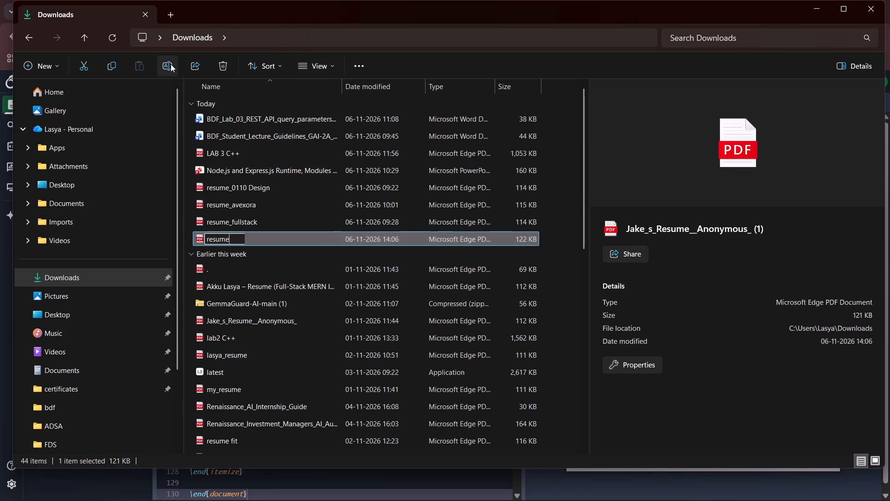
{"action": "key", "text": "Return"}
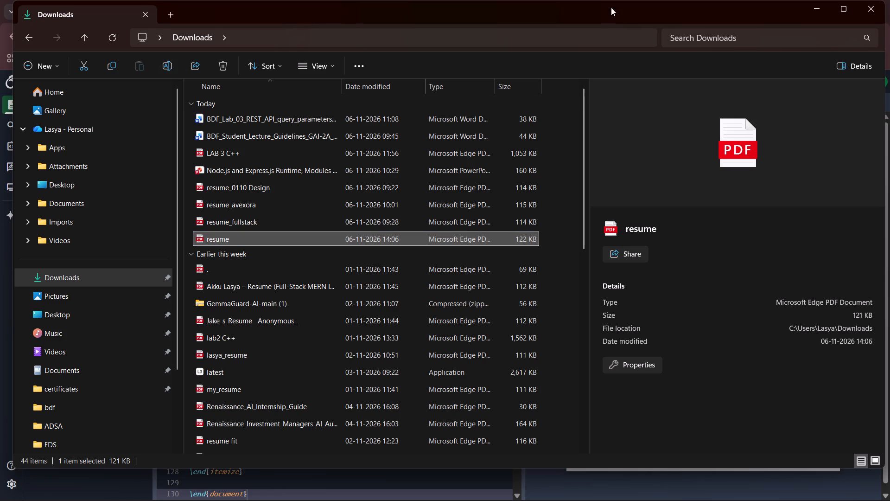
{"action": "left_click", "coordinate": [816, 5]}
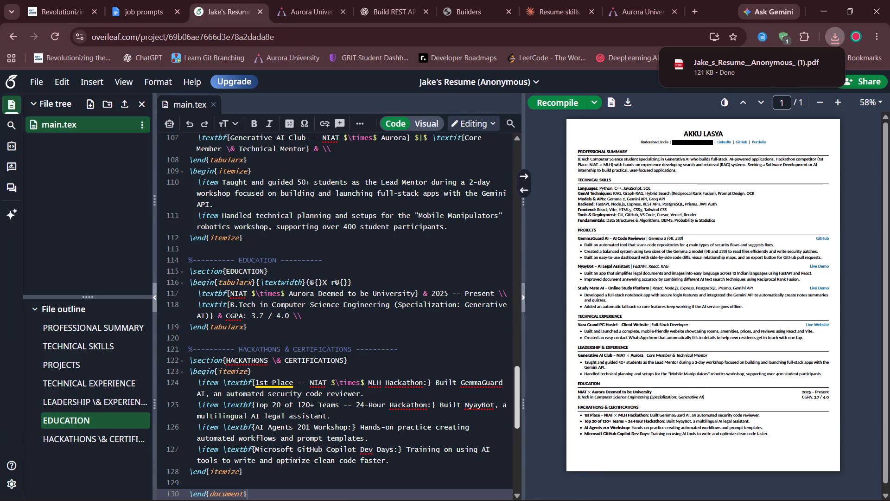
{"action": "scroll", "coordinate": [315, 370], "scroll_direction": "down", "scroll_amount": 3}
{"action": "scroll", "coordinate": [315, 370], "scroll_direction": "up", "scroll_amount": 7}
{"action": "scroll", "coordinate": [315, 370], "scroll_direction": "down", "scroll_amount": 2}
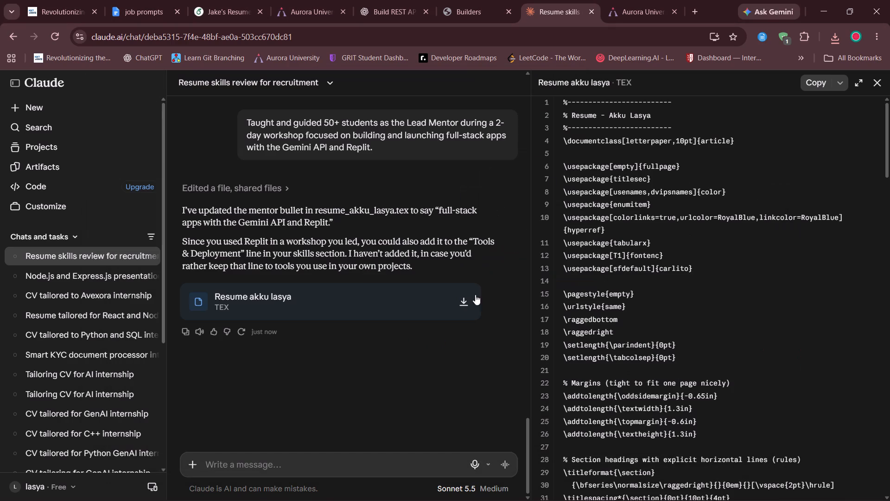
{"action": "left_click", "coordinate": [234, 11]}
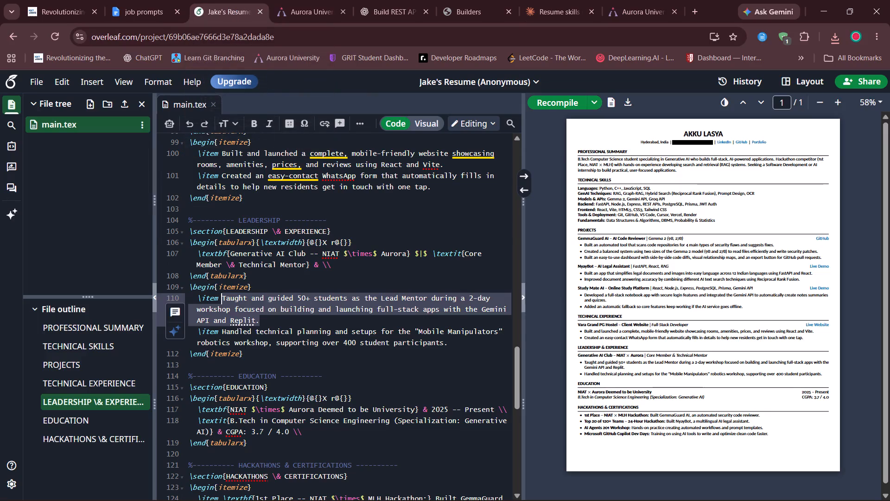
{"action": "left_click", "coordinate": [317, 235]}
{"action": "key", "text": "ctrl+a"}
{"action": "key", "text": "ctrl+v"}
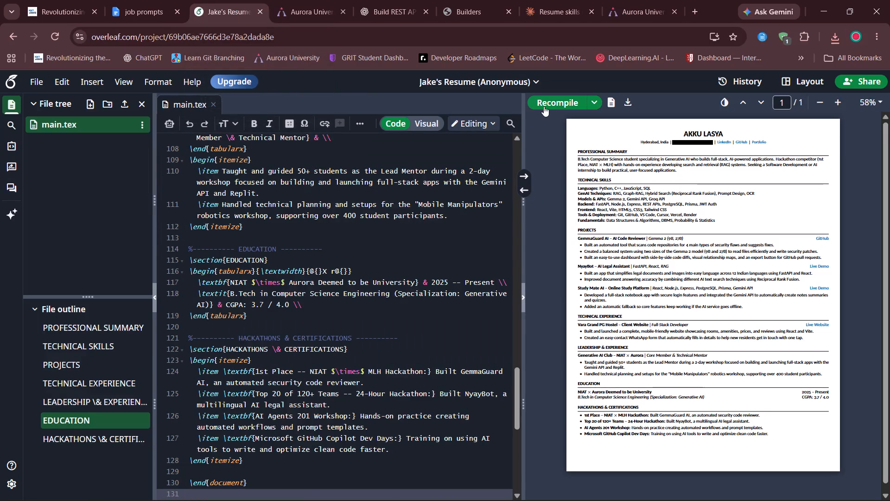
{"action": "left_click", "coordinate": [544, 106]}
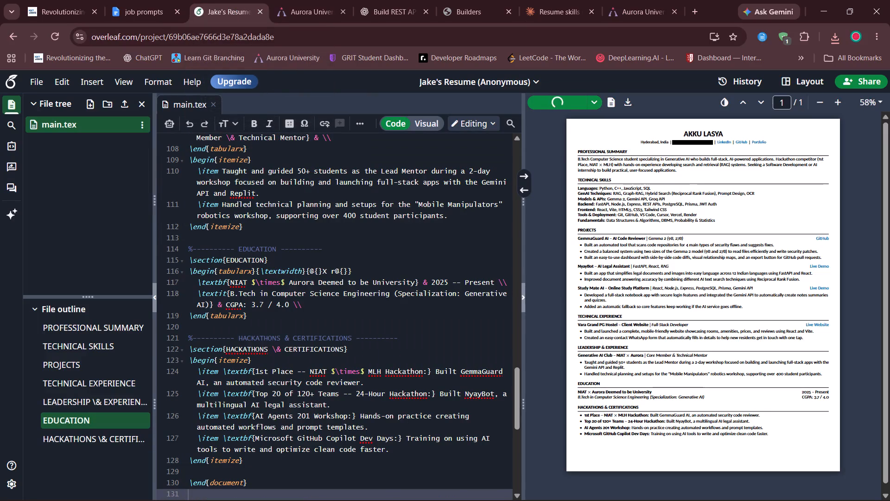
{"action": "scroll", "coordinate": [344, 267], "scroll_direction": "down", "scroll_amount": 3}
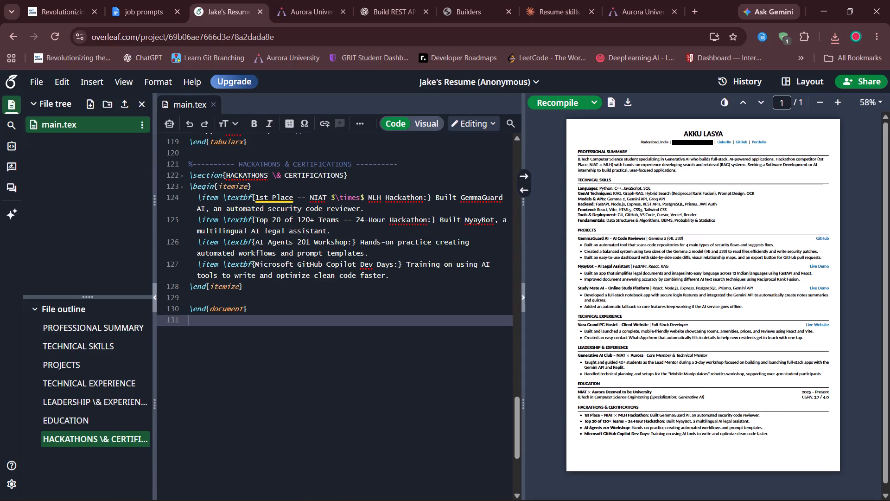
Copy the complete main.tex code, replace the whole content of the open .tex file in Notepad with it, and return to Overleaf.
{"action": "left_click", "coordinate": [341, 222]}
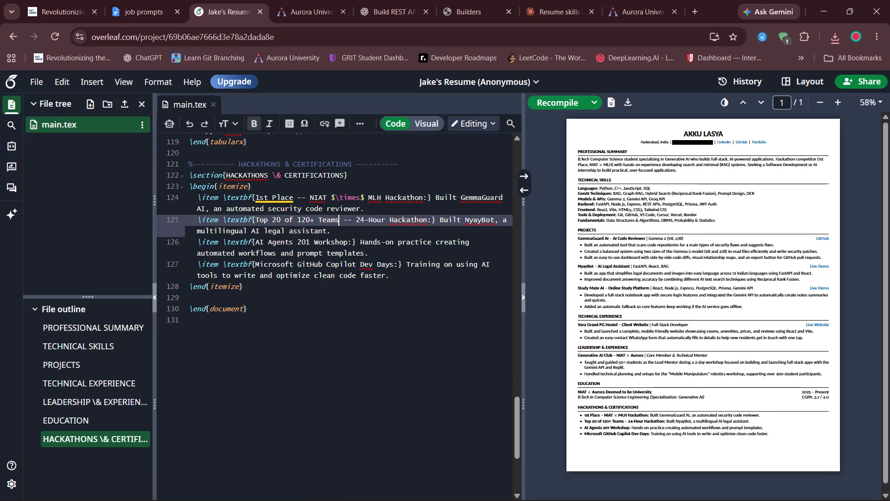
{"action": "key", "text": "ctrl+a"}
{"action": "key", "text": "ctrl+c"}
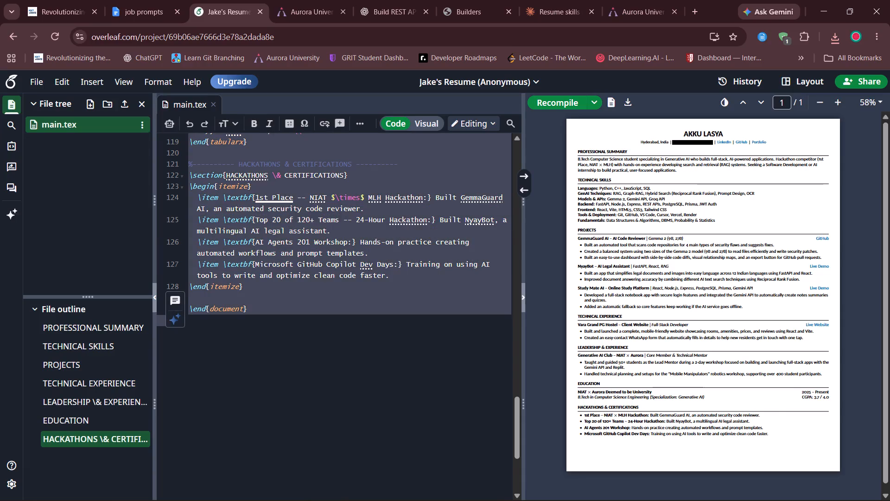
{"action": "left_click", "coordinate": [639, 487]}
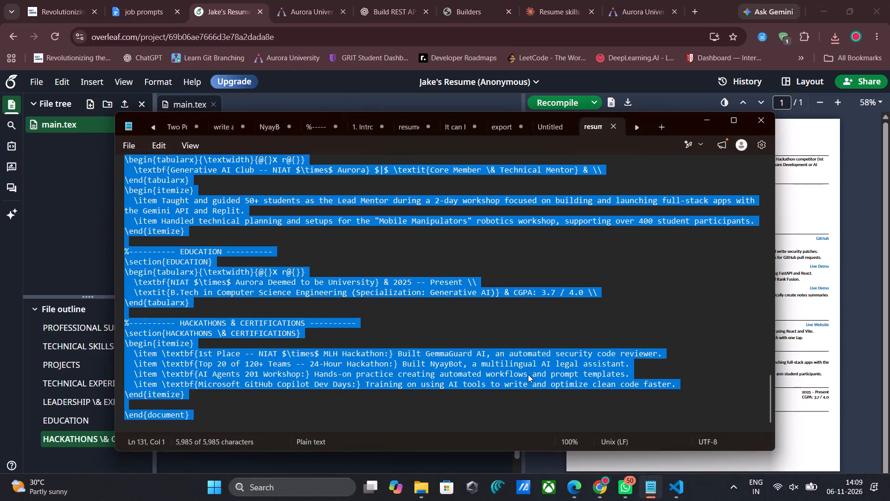
{"action": "left_click", "coordinate": [528, 374]}
{"action": "key", "text": "ctrl+a"}
{"action": "key", "text": "ctrl+v"}
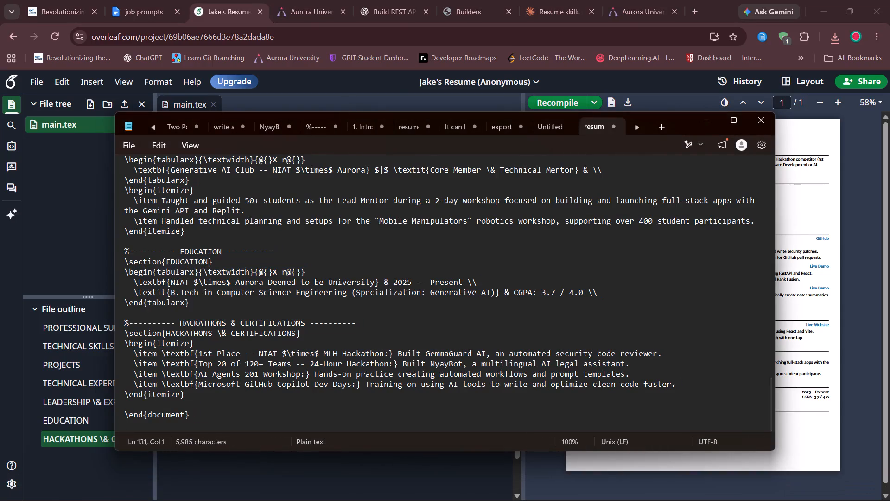
{"action": "key", "text": "alt+Tab"}
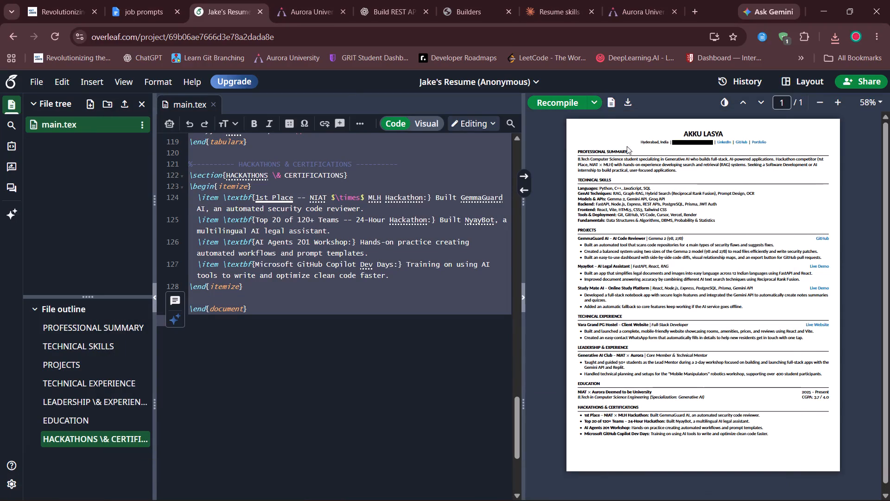
Download the compiled resume PDF from Overleaf.
{"action": "left_click", "coordinate": [626, 104]}
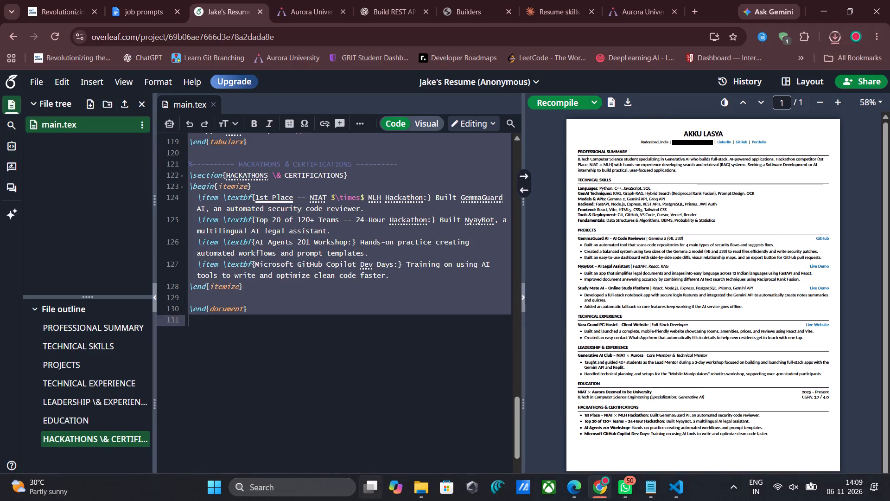
Delete the older PDF named "resume" from the Downloads folder in File Explorer.
{"action": "left_click", "coordinate": [432, 486]}
{"action": "left_click", "coordinate": [270, 242]}
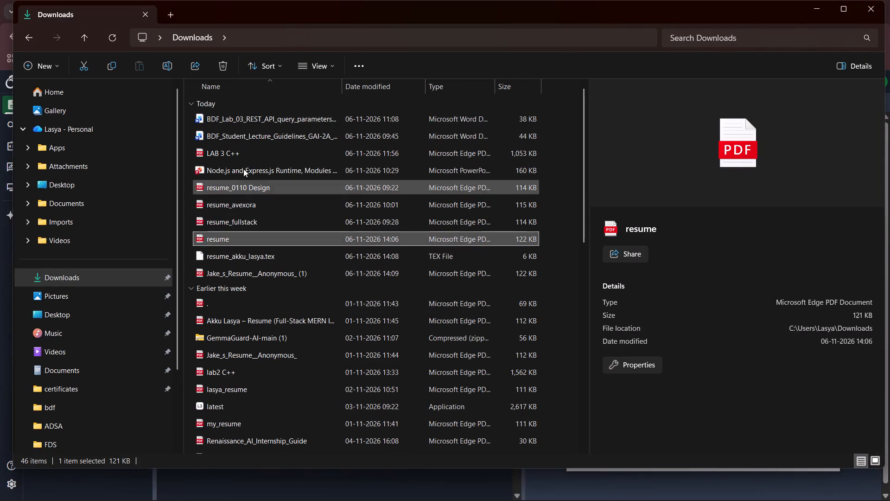
{"action": "left_click", "coordinate": [222, 67]}
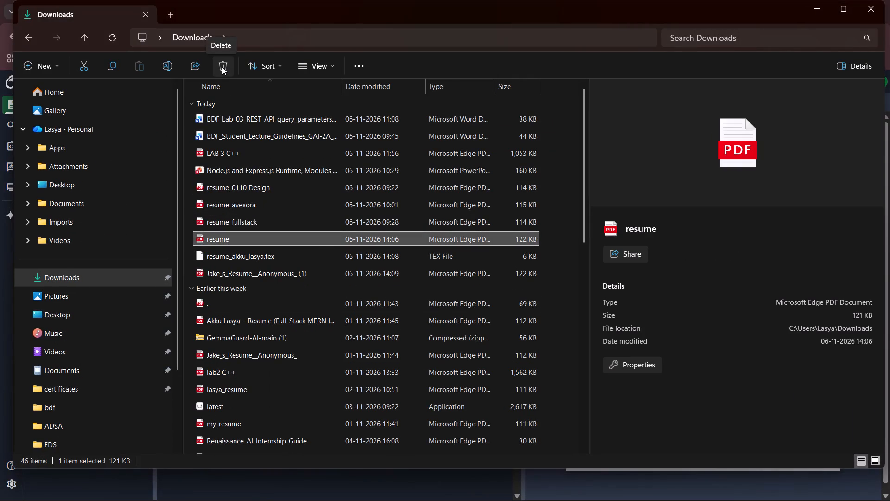
Rename the newly downloaded Jake_s_Resume__Anonymous_ (1) PDF as "resume" and return to the browser.
{"action": "left_click", "coordinate": [243, 255]}
{"action": "left_click", "coordinate": [168, 68]}
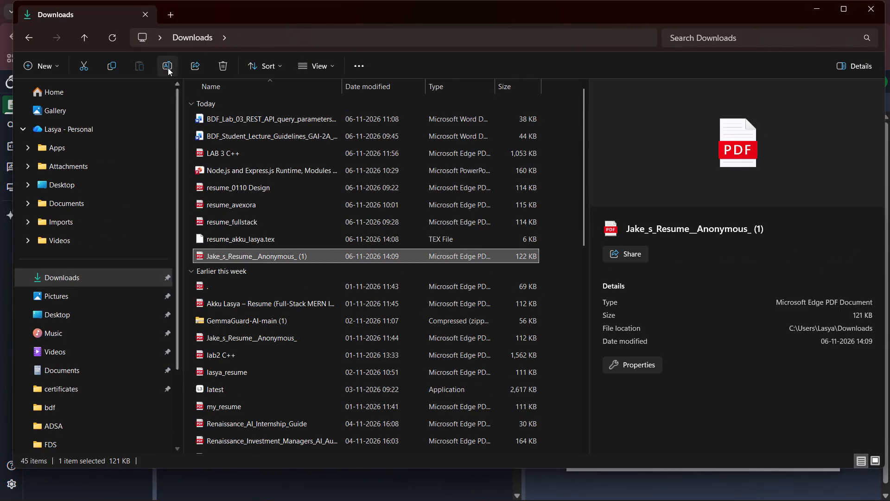
{"action": "key", "text": "BackSpace"}
{"action": "type", "text": "resume"}
{"action": "key", "text": "Return"}
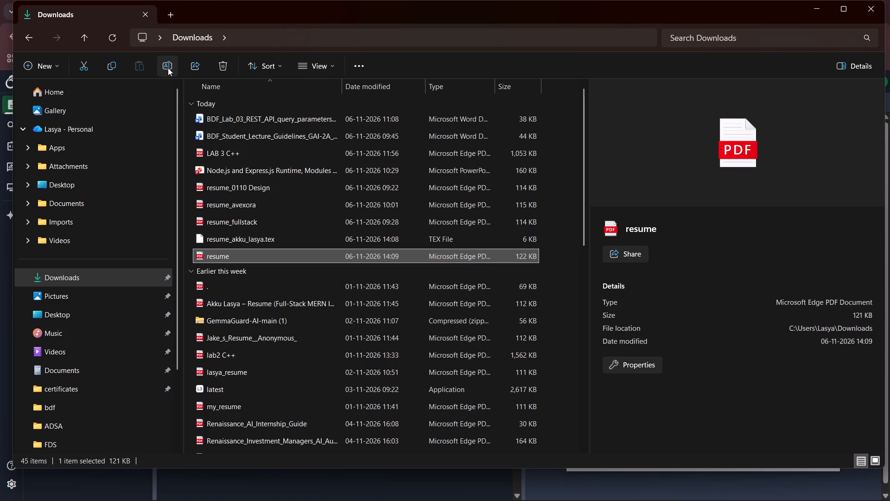
{"action": "key", "text": "alt+Tab"}
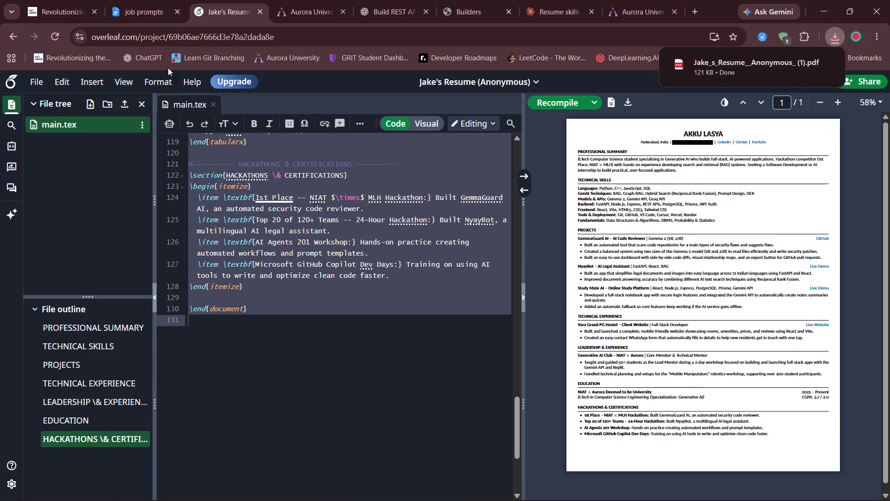
{"action": "left_click", "coordinate": [17, 0]}
{"action": "left_click", "coordinate": [39, 0]}
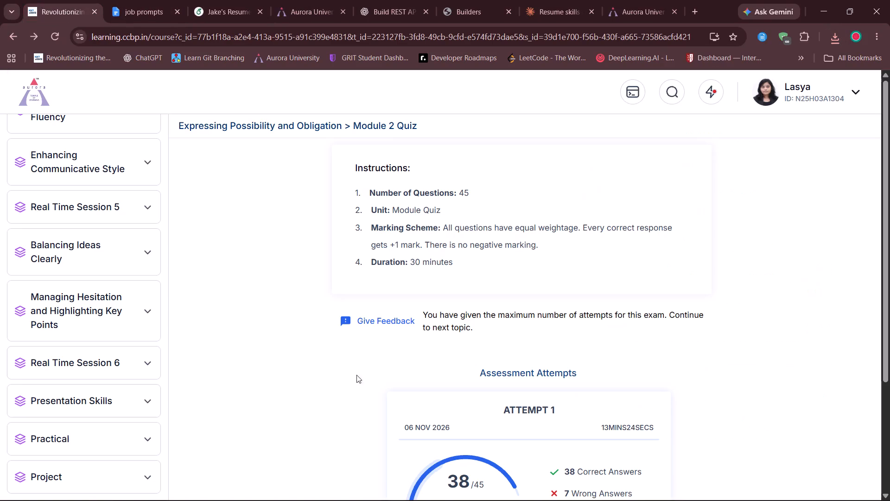
{"action": "left_click", "coordinate": [10, 41]}
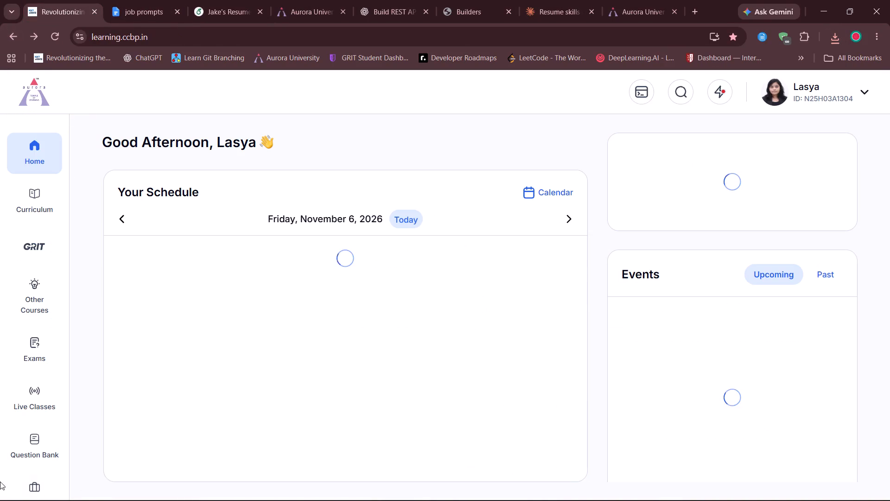
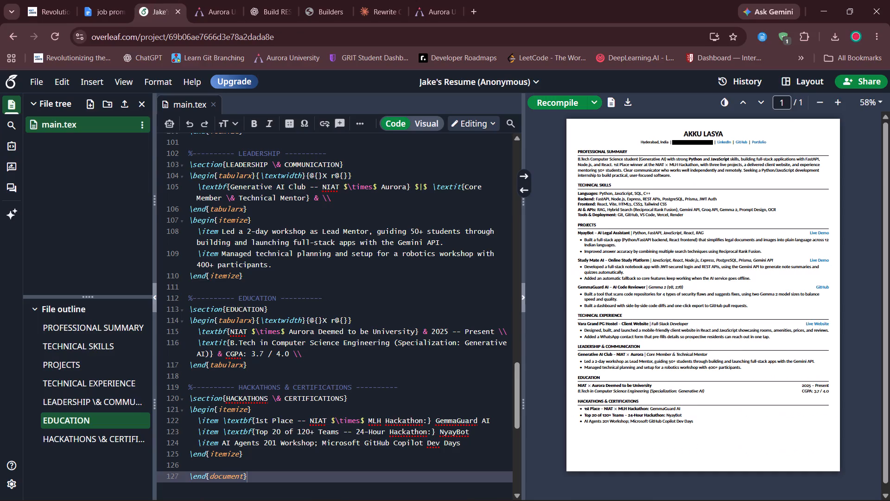
{"action": "left_click", "coordinate": [271, 212]}
{"action": "key", "text": "ctrl+a"}
{"action": "key", "text": "ctrl+v"}
{"action": "left_click", "coordinate": [567, 104]}
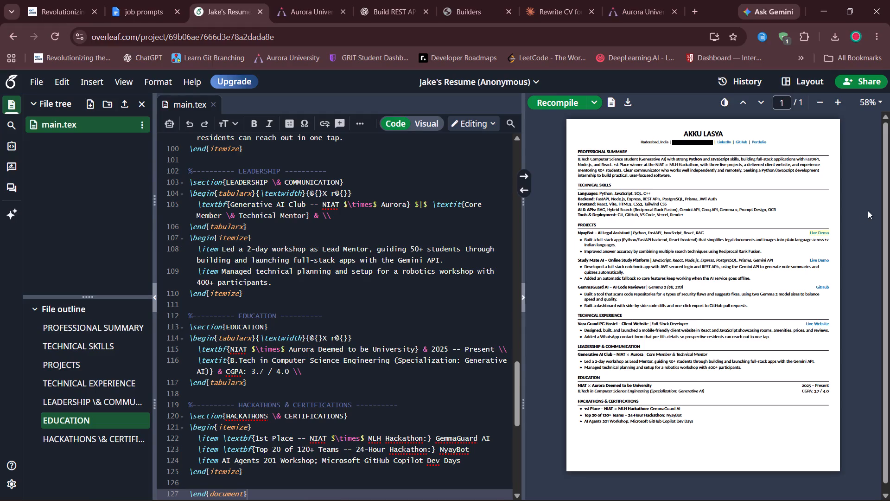
Check the NyayBot and Study Mate AI Live Demo links and the GemmaGuard AI GitHub link in the recompiled resume, closing each opened page.
{"action": "left_click", "coordinate": [823, 234]}
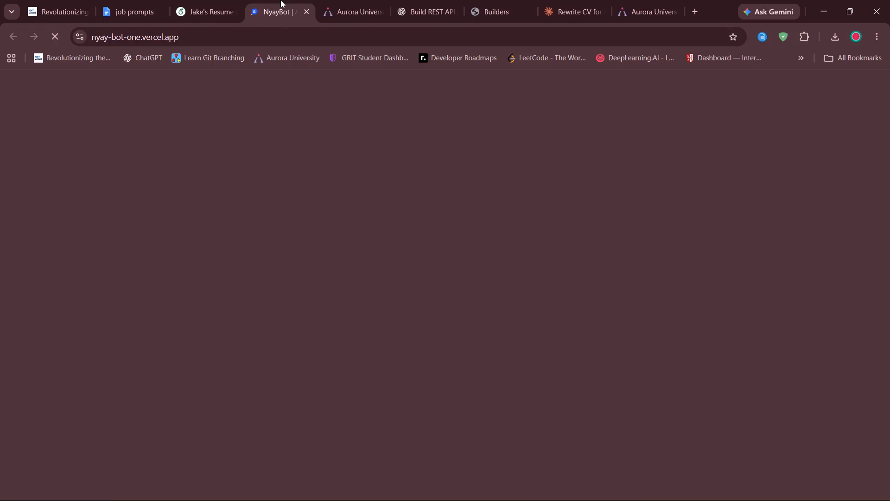
{"action": "left_click", "coordinate": [308, 9]}
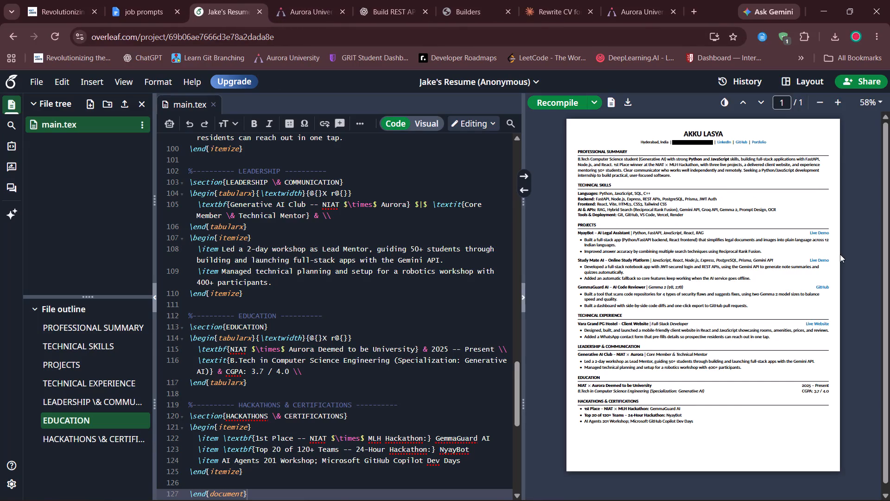
{"action": "left_click", "coordinate": [822, 258]}
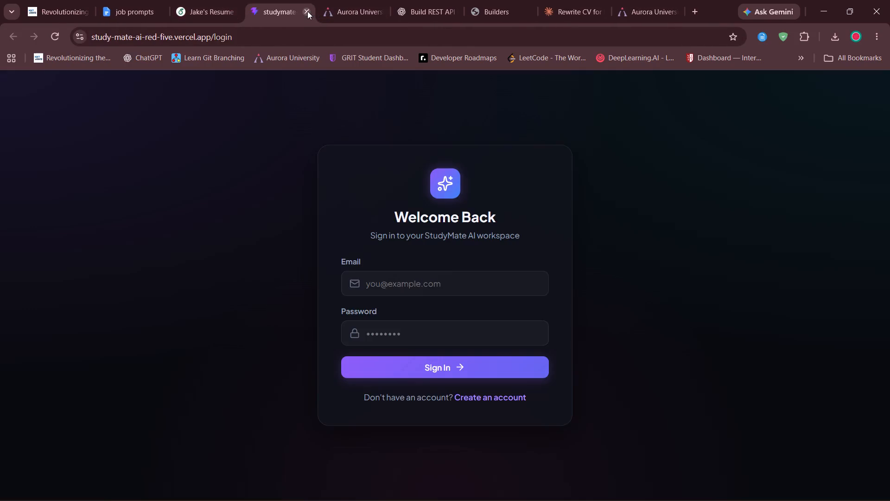
{"action": "left_click", "coordinate": [307, 11]}
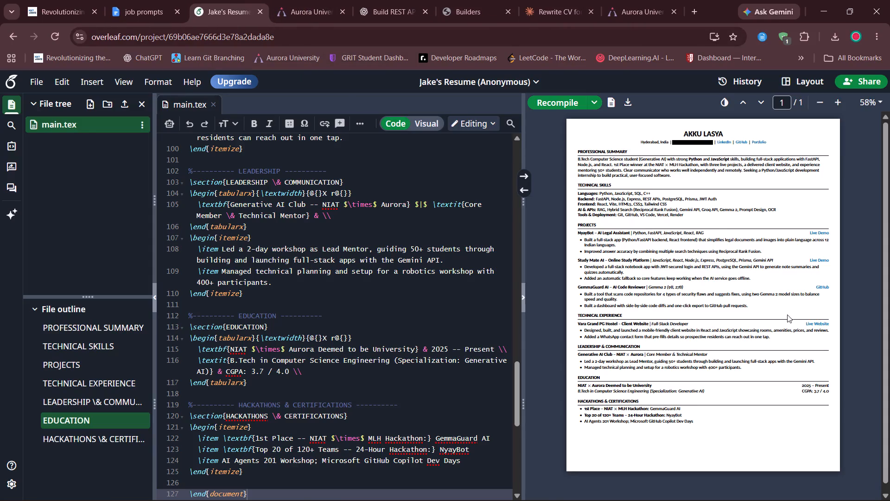
{"action": "left_click", "coordinate": [823, 289]}
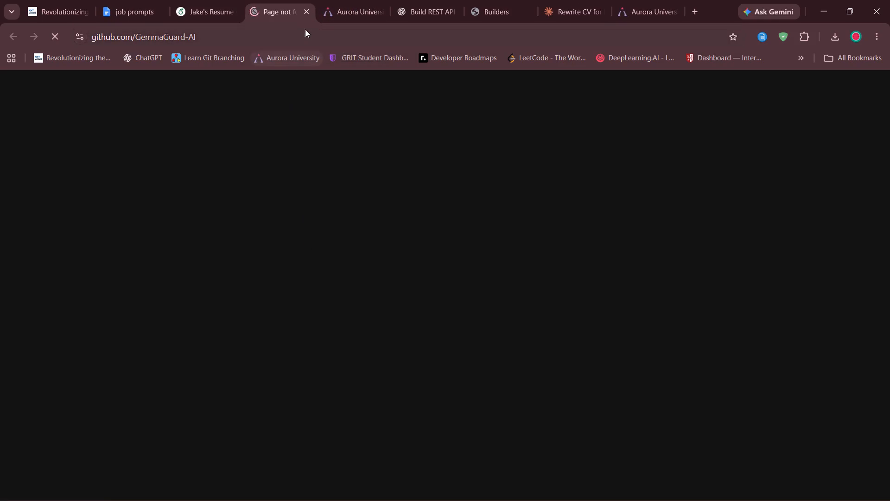
{"action": "left_click", "coordinate": [306, 12]}
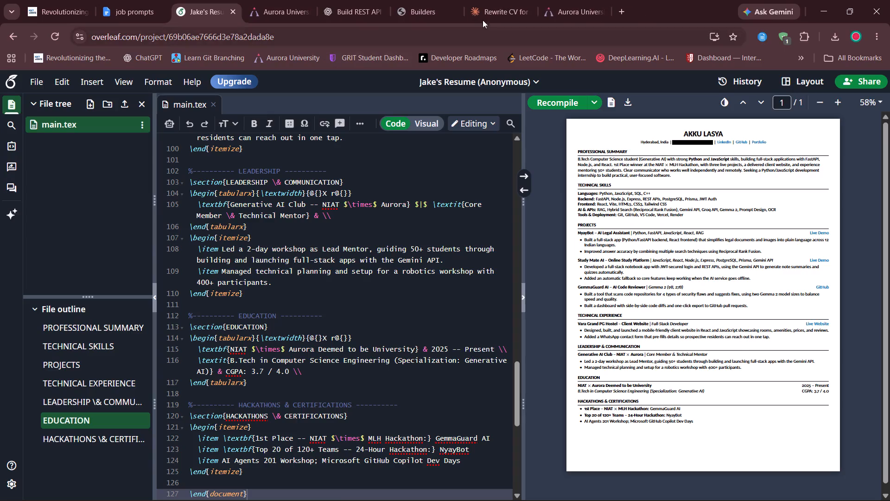
Open GitHub in a new browser tab.
{"action": "left_click", "coordinate": [614, 14]}
{"action": "type", "text": "gi"}
{"action": "key", "text": "Return"}
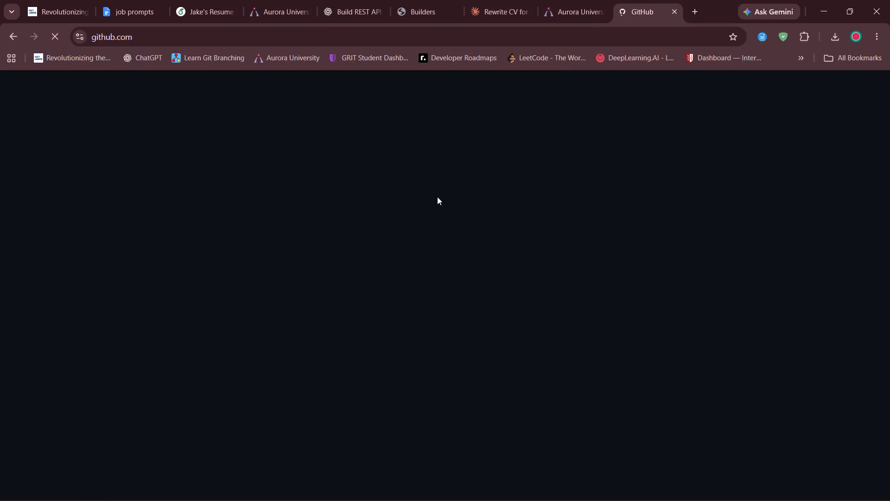
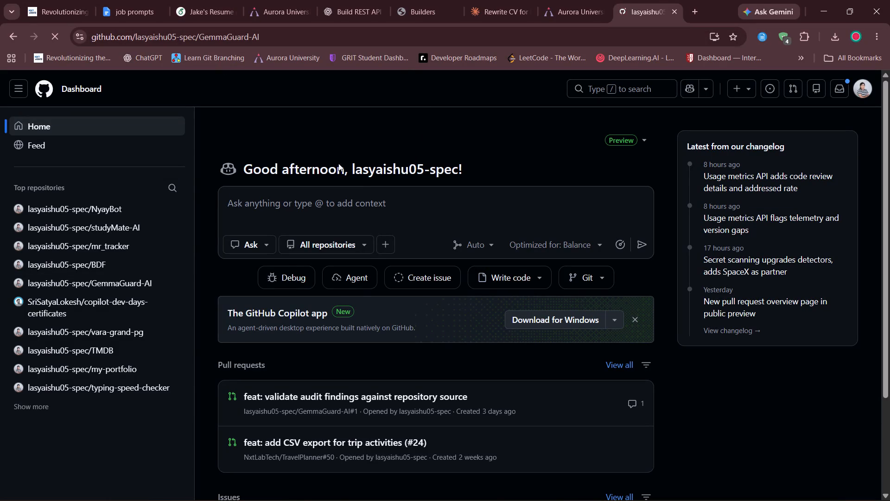
Copy the GemmaGuard-AI repository's GitHub address and open it in a new tab to check it.
{"action": "double_click", "coordinate": [414, 35]}
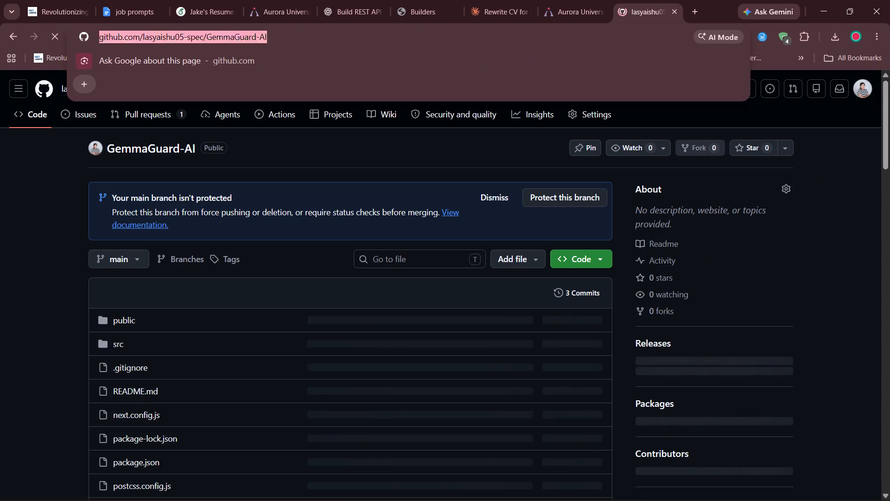
{"action": "key", "text": "ctrl+a"}
{"action": "key", "text": "ctrl+c"}
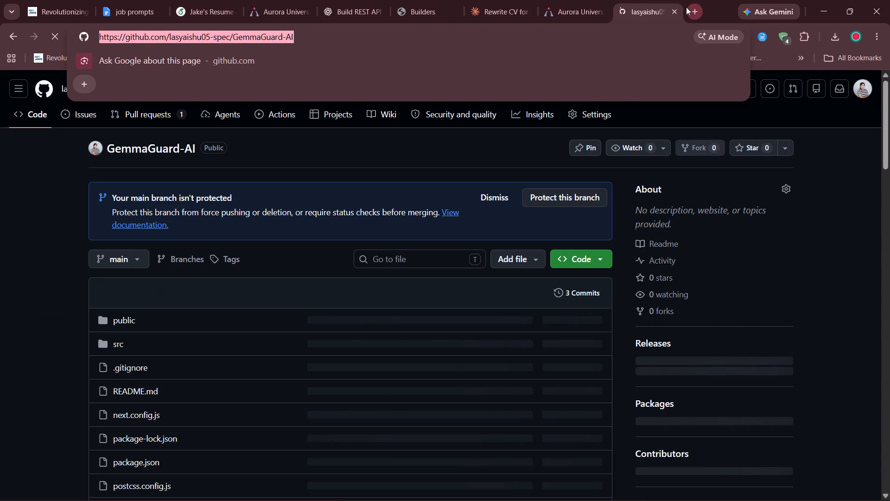
{"action": "left_click", "coordinate": [701, 9]}
{"action": "key", "text": "ctrl+v"}
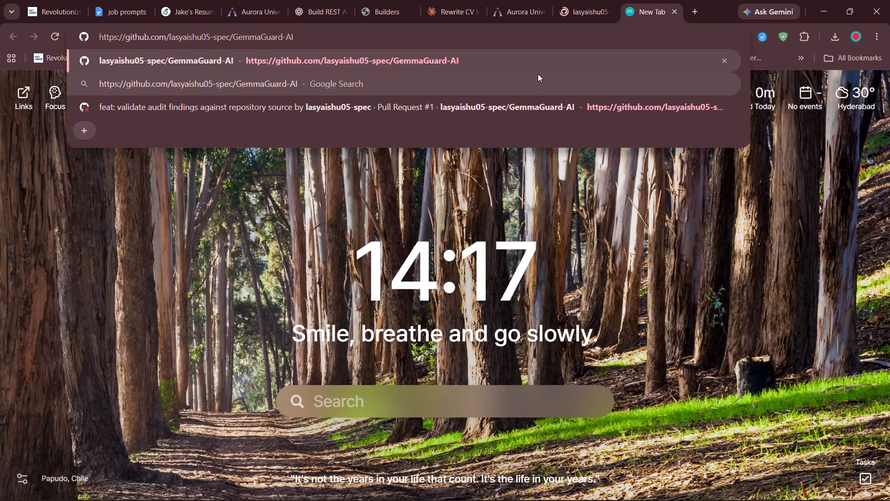
{"action": "key", "text": "Return"}
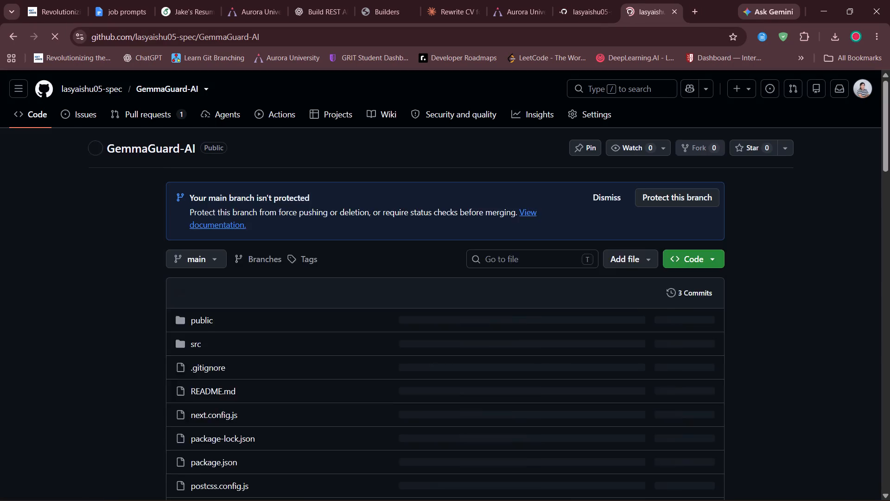
{"action": "left_click", "coordinate": [120, 0]}
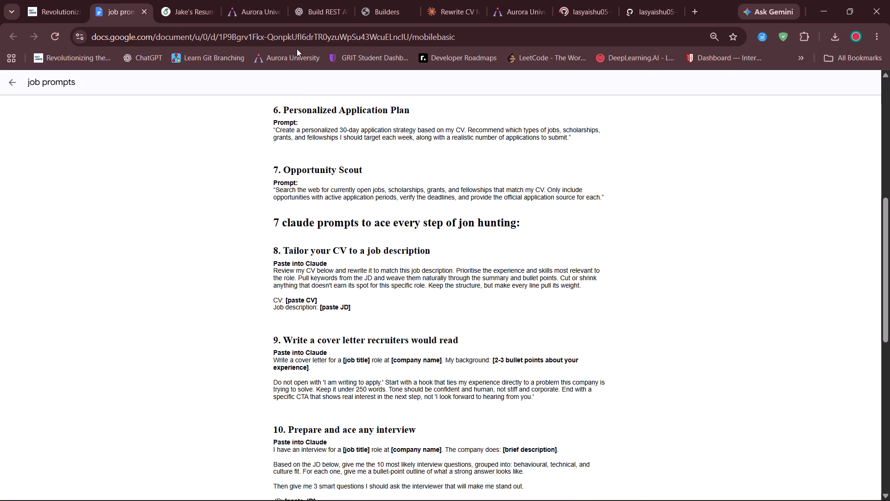
{"action": "left_click", "coordinate": [175, 2]}
{"action": "left_click", "coordinate": [332, 2]}
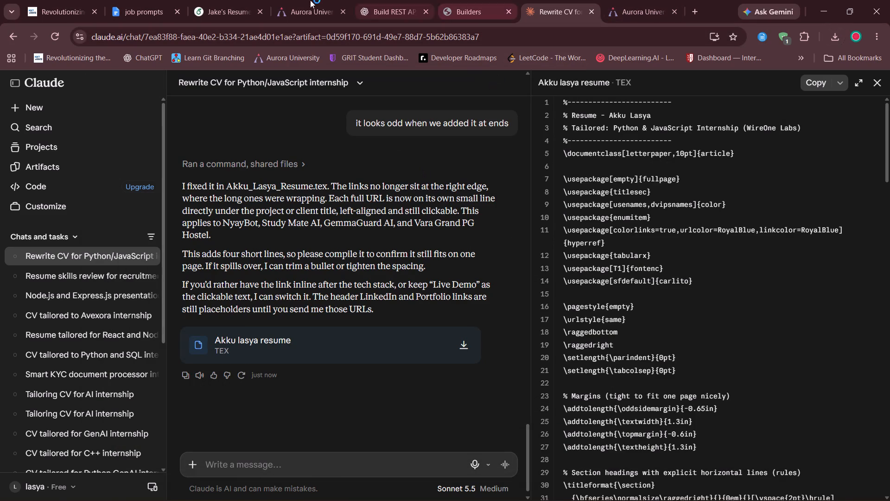
{"action": "left_click", "coordinate": [218, 6]}
{"action": "left_click", "coordinate": [293, 203]}
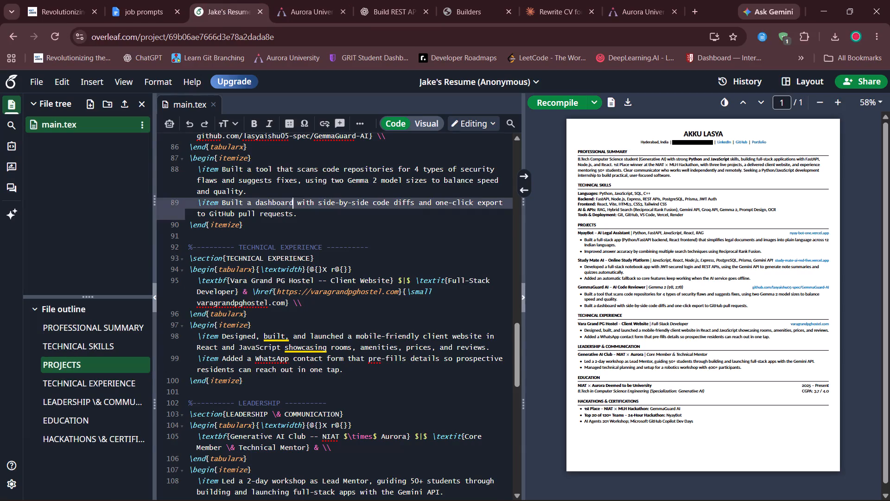
{"action": "key", "text": "ctrl+a"}
{"action": "key", "text": "ctrl+v"}
{"action": "left_click", "coordinate": [558, 100]}
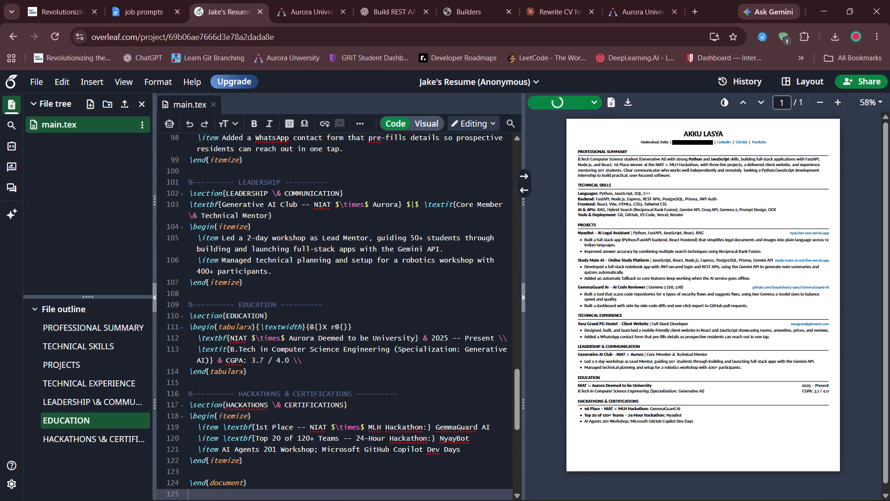
{"action": "scroll", "coordinate": [336, 366], "scroll_direction": "up", "scroll_amount": 3}
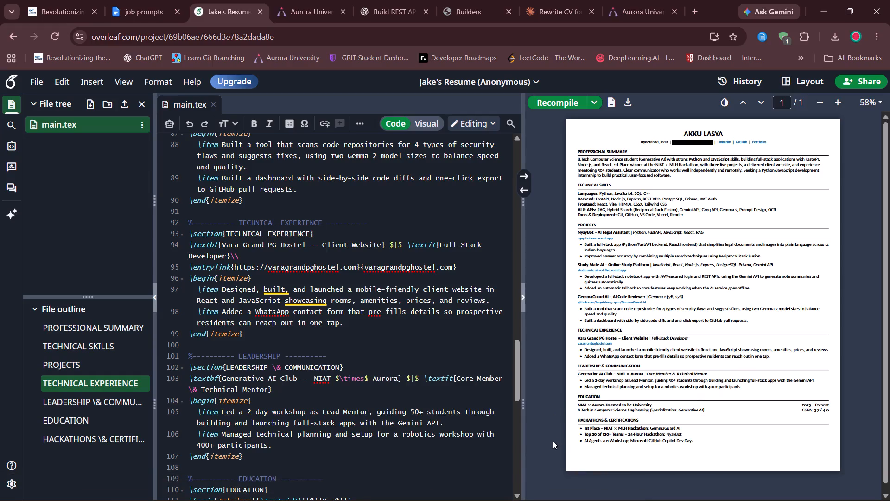
{"action": "left_click", "coordinate": [605, 235]}
{"action": "left_click", "coordinate": [606, 238]}
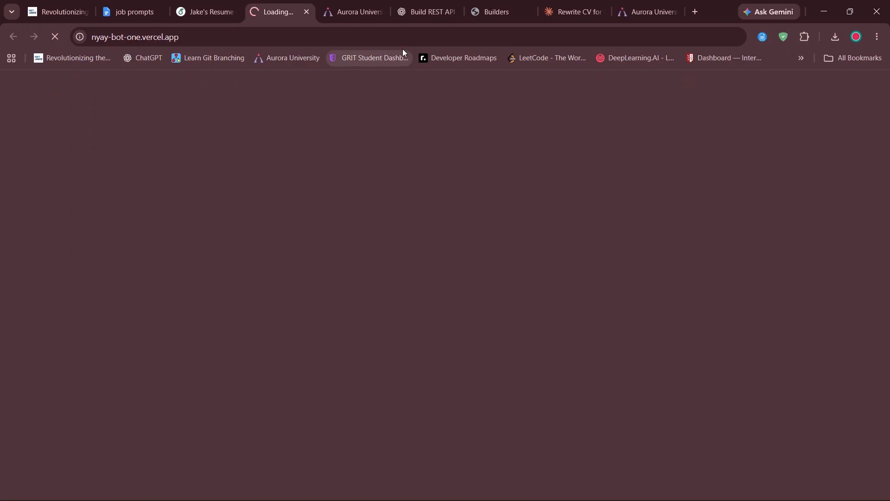
{"action": "double_click", "coordinate": [405, 35]}
{"action": "key", "text": "ctrl+a"}
{"action": "key", "text": "ctrl+c"}
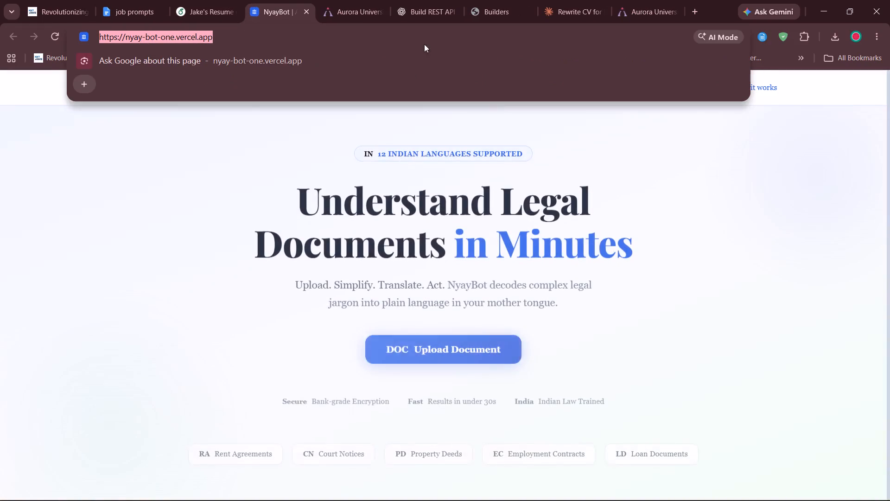
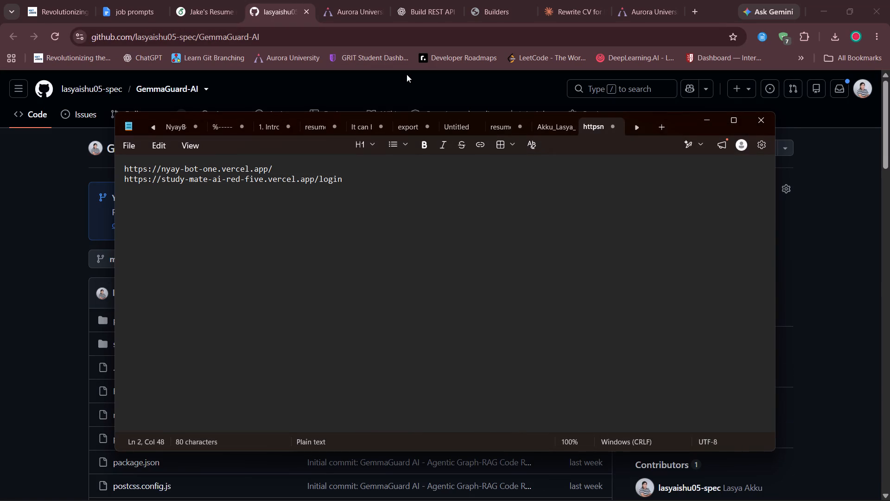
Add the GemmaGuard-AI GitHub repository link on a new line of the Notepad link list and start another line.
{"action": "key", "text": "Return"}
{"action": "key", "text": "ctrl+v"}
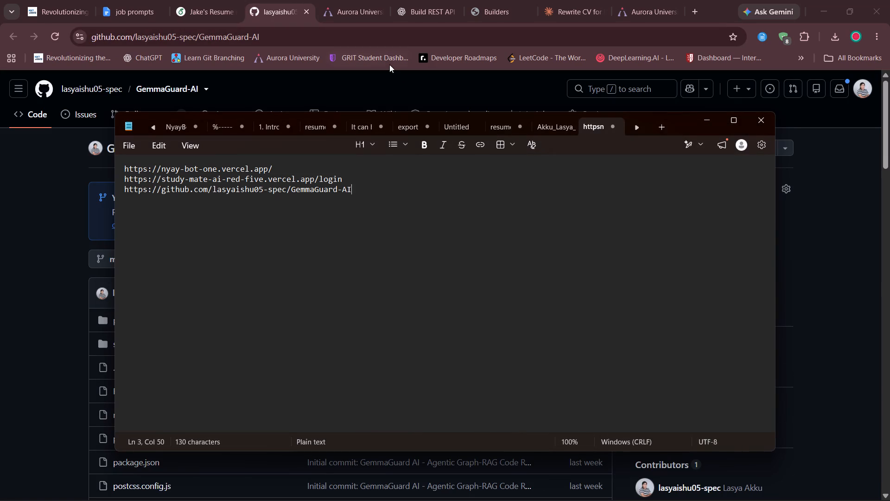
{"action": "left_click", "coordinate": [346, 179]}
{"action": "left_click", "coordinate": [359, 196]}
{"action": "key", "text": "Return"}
Open the Vara Grand PG Hostel link from the compiled resume, add its address to the Notepad link list, and close the leftover tabs.
{"action": "key", "text": "alt+Tab"}
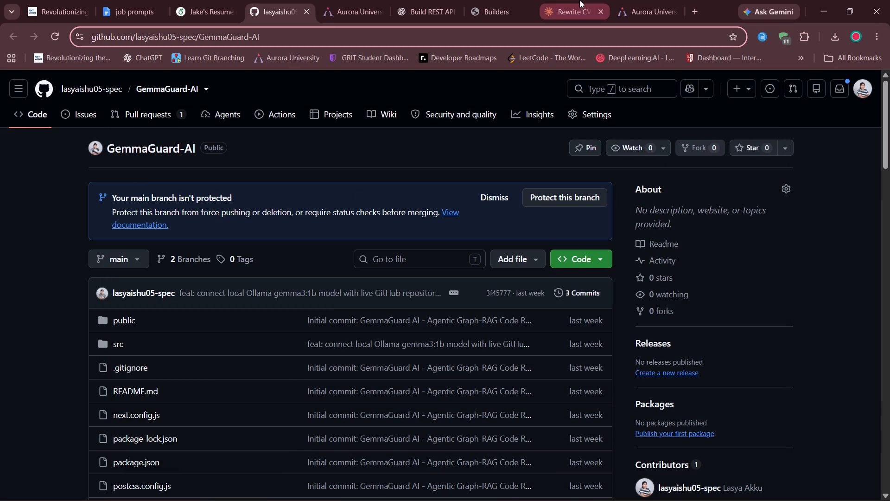
{"action": "left_click", "coordinate": [220, 4]}
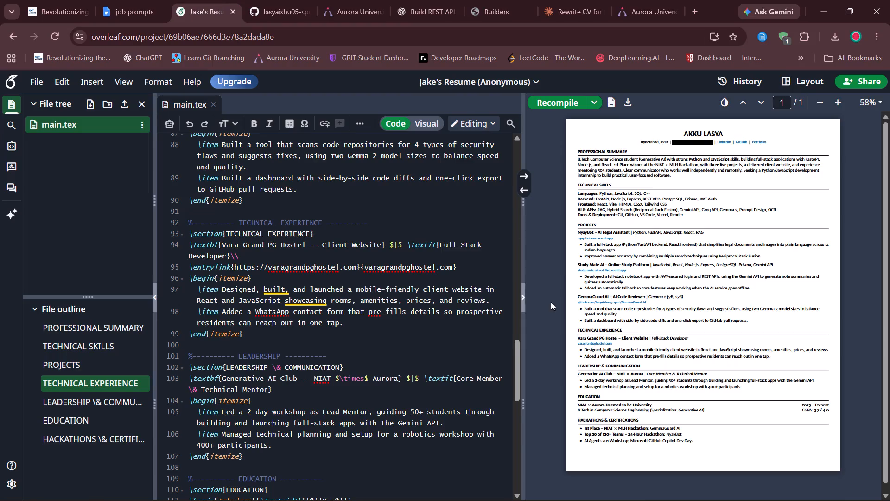
{"action": "left_click", "coordinate": [595, 340]}
{"action": "left_click", "coordinate": [595, 341]}
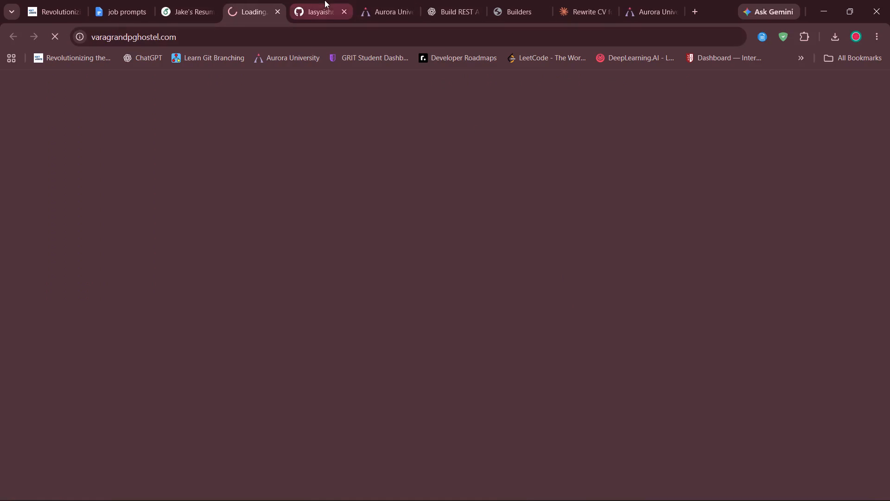
{"action": "left_click", "coordinate": [343, 10]}
{"action": "double_click", "coordinate": [339, 37]}
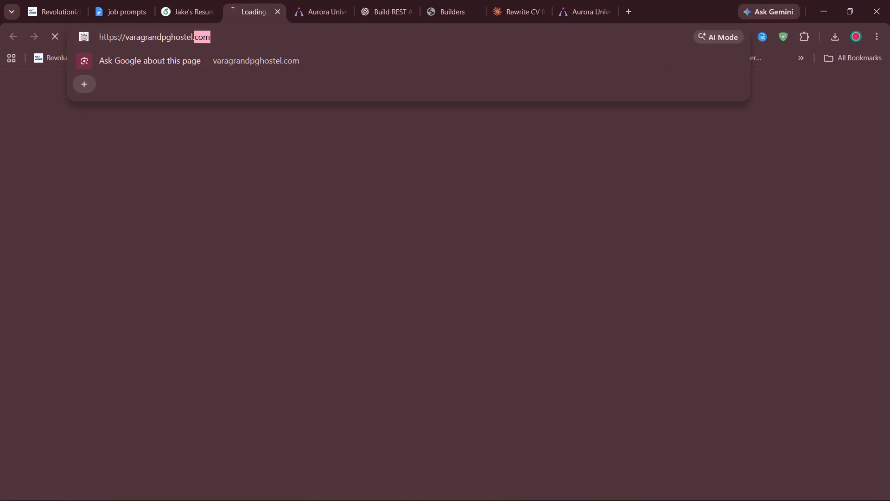
{"action": "key", "text": "ctrl+a"}
{"action": "key", "text": "ctrl+c"}
{"action": "key", "text": "alt+Tab"}
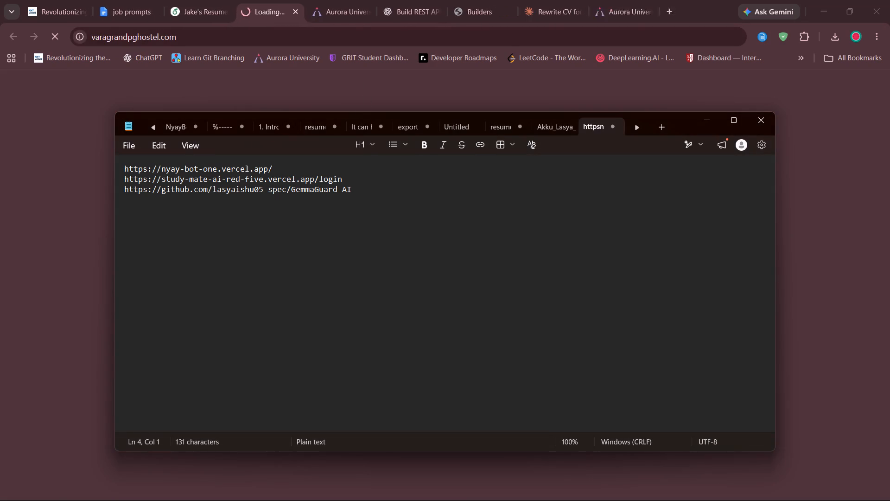
{"action": "key", "text": "ctrl+v"}
{"action": "left_click", "coordinate": [766, 122]}
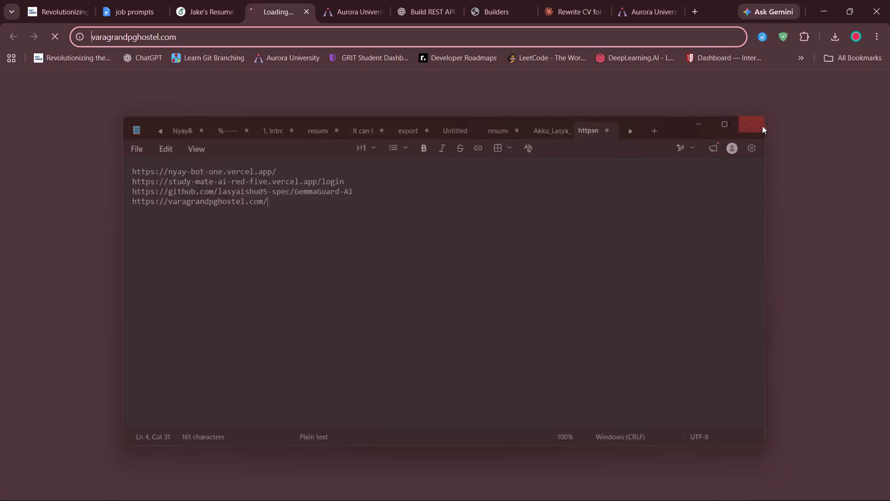
{"action": "left_click", "coordinate": [304, 9]}
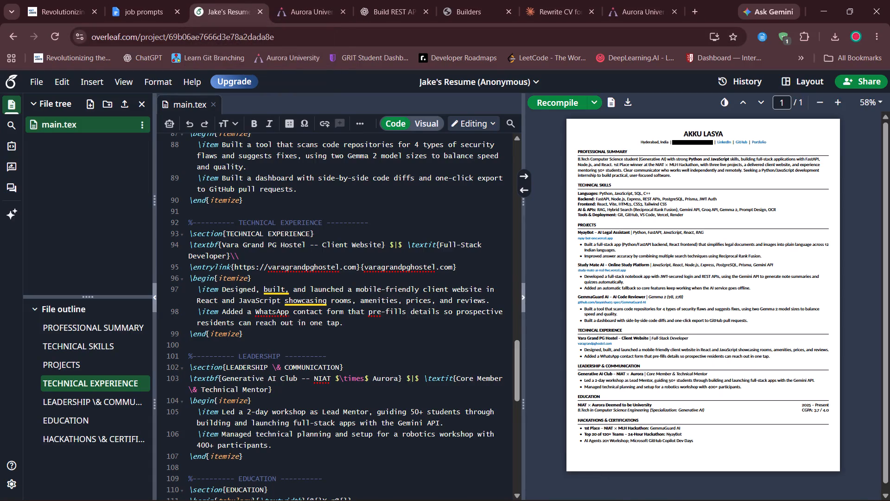
Copy the entire code of the resume TEX file open in Notepad, replace all of main.tex in Overleaf with it, and recompile.
{"action": "left_click", "coordinate": [312, 488]}
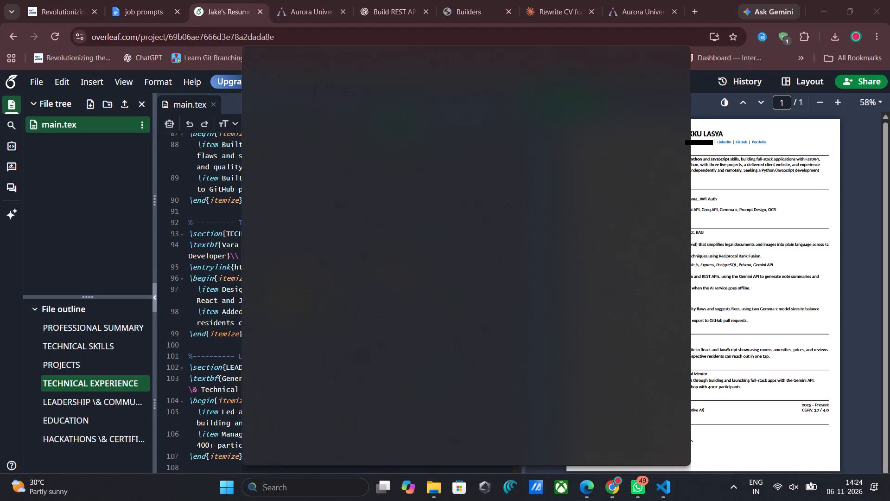
{"action": "key", "text": "n"}
{"action": "left_click", "coordinate": [511, 225]}
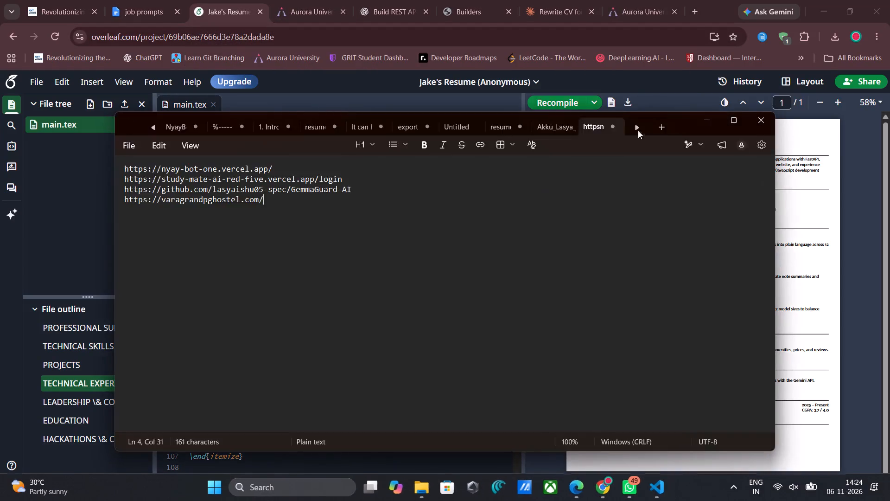
{"action": "left_click", "coordinate": [558, 124]}
{"action": "left_click", "coordinate": [541, 123]}
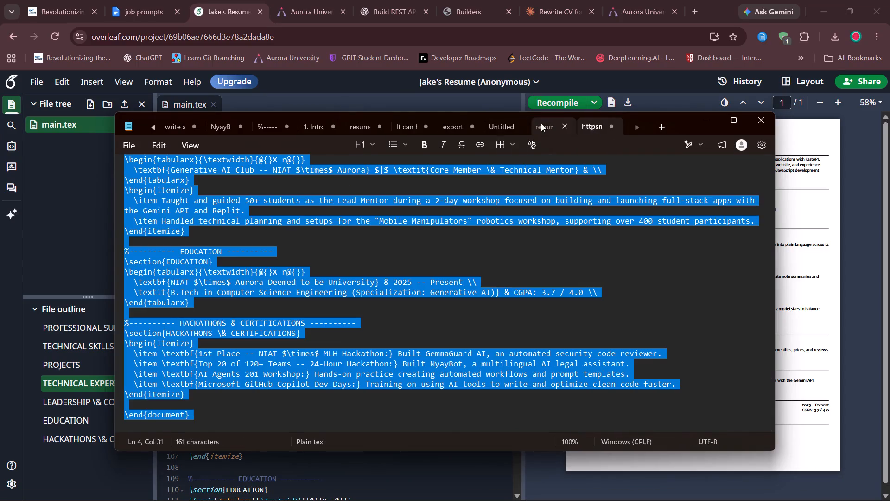
{"action": "left_click", "coordinate": [484, 225]}
{"action": "key", "text": "ctrl+a"}
{"action": "key", "text": "ctrl+c"}
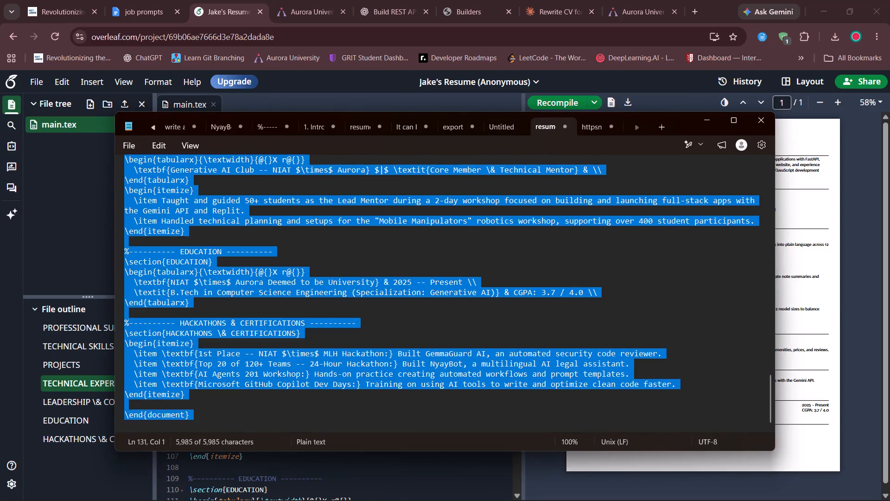
{"action": "key", "text": "alt+Tab"}
{"action": "left_click", "coordinate": [372, 233]}
{"action": "key", "text": "ctrl+a"}
{"action": "key", "text": "ctrl+v"}
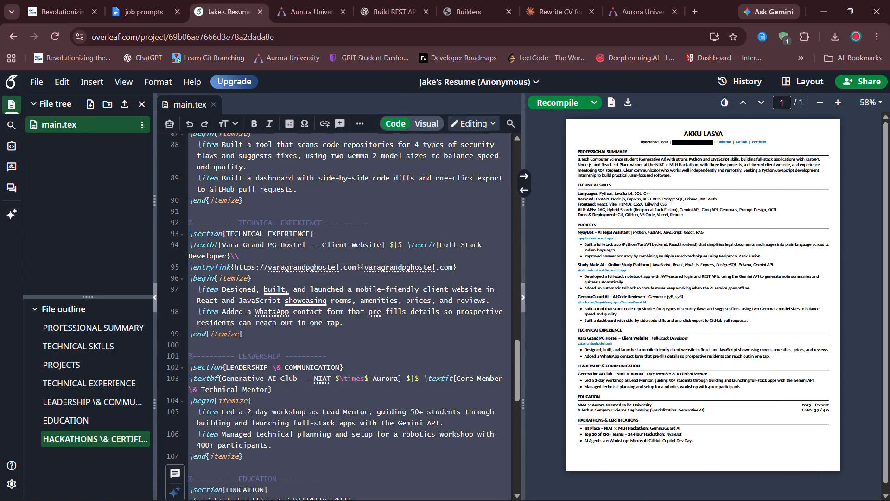
{"action": "left_click", "coordinate": [555, 102]}
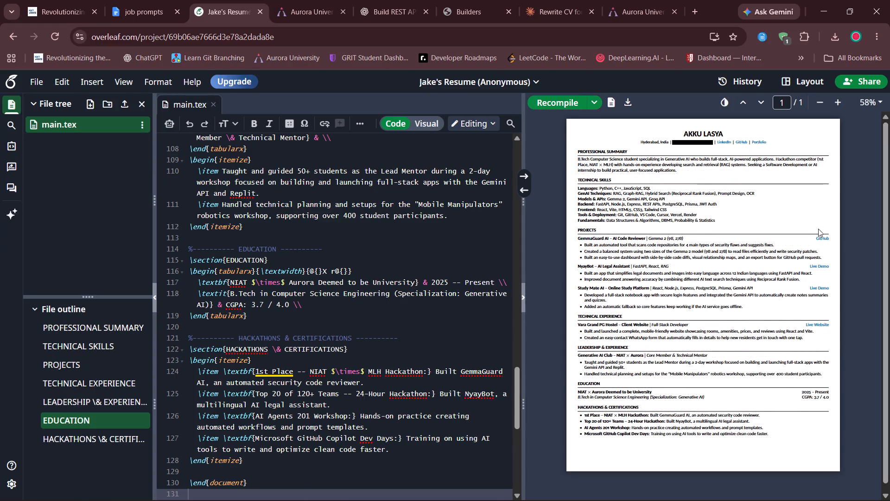
Test NyayBot's Live Demo link in the compiled resume twice, closing the opened tab each time.
{"action": "left_click", "coordinate": [821, 266]}
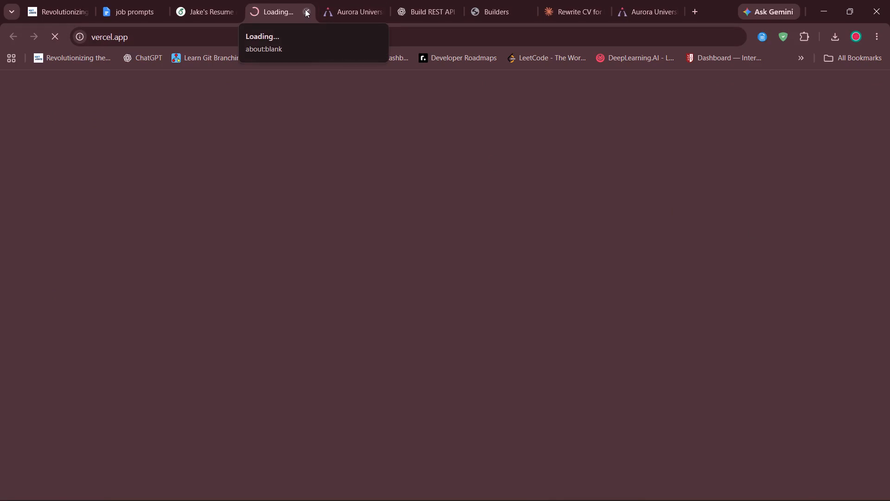
{"action": "left_click", "coordinate": [305, 9]}
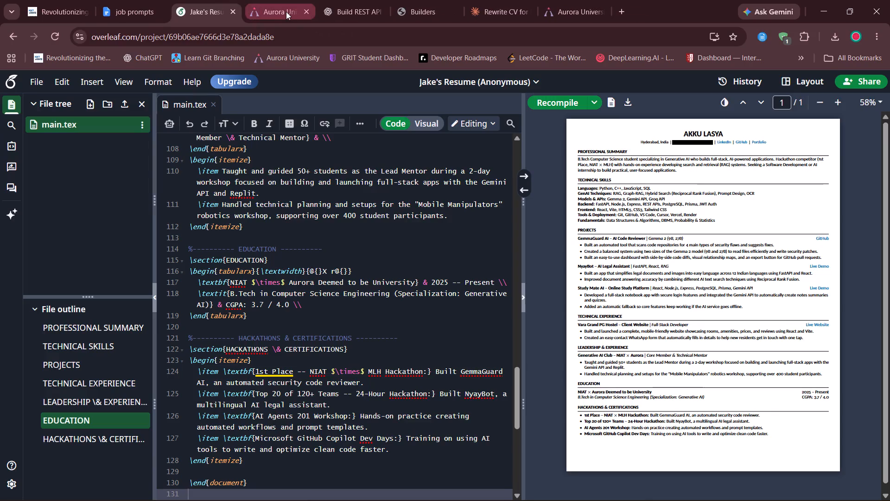
{"action": "left_click", "coordinate": [810, 265]}
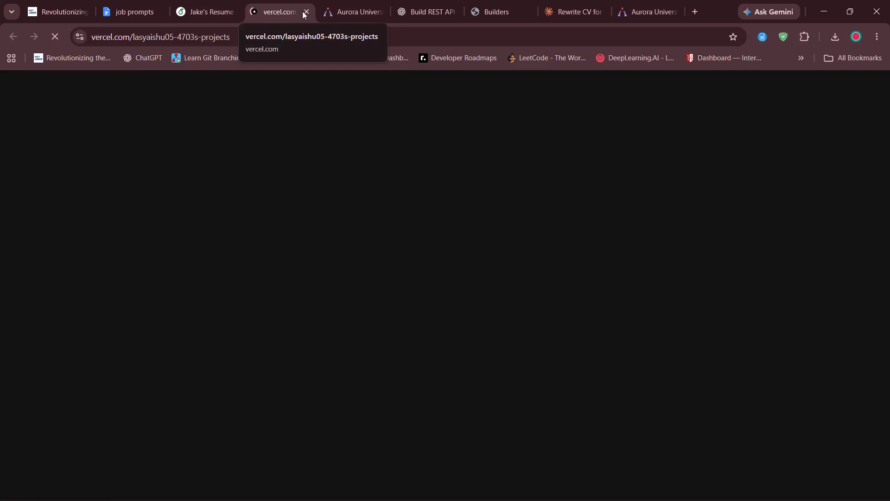
{"action": "left_click", "coordinate": [307, 11]}
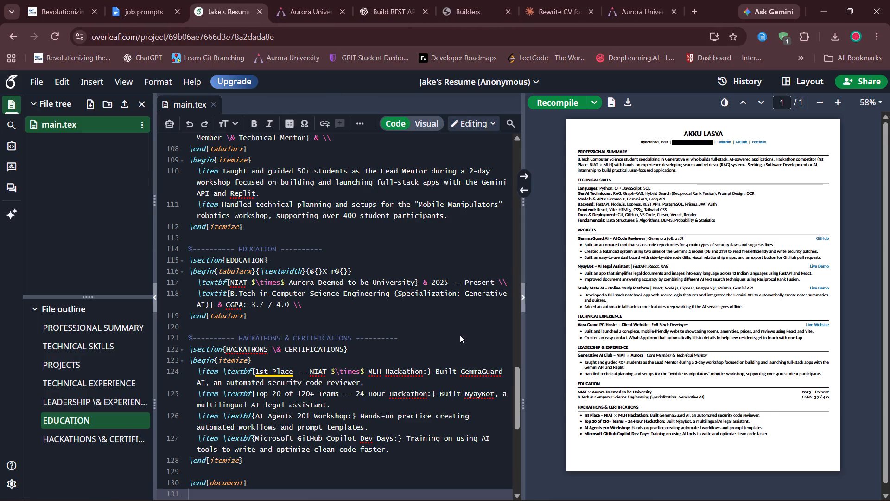
Close the resume TEX file in Notepad without saving its changes.
{"action": "key", "text": "alt+Tab"}
{"action": "left_click", "coordinate": [527, 308]}
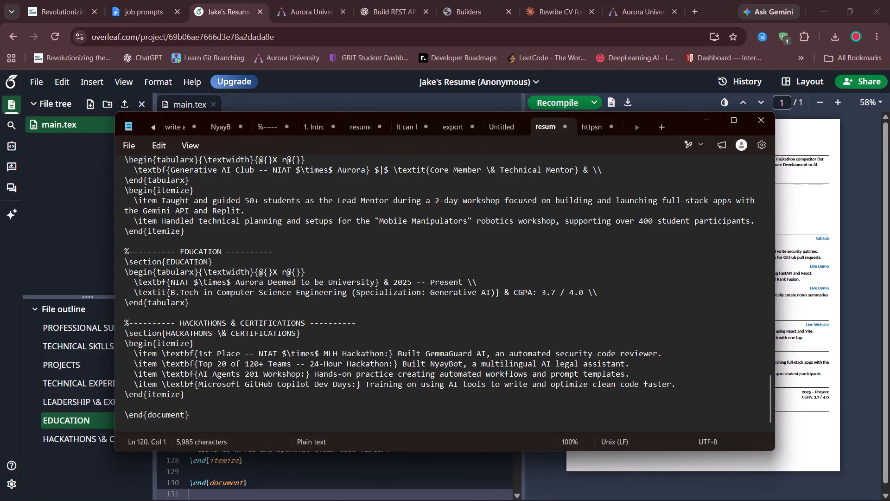
{"action": "left_click", "coordinate": [566, 123]}
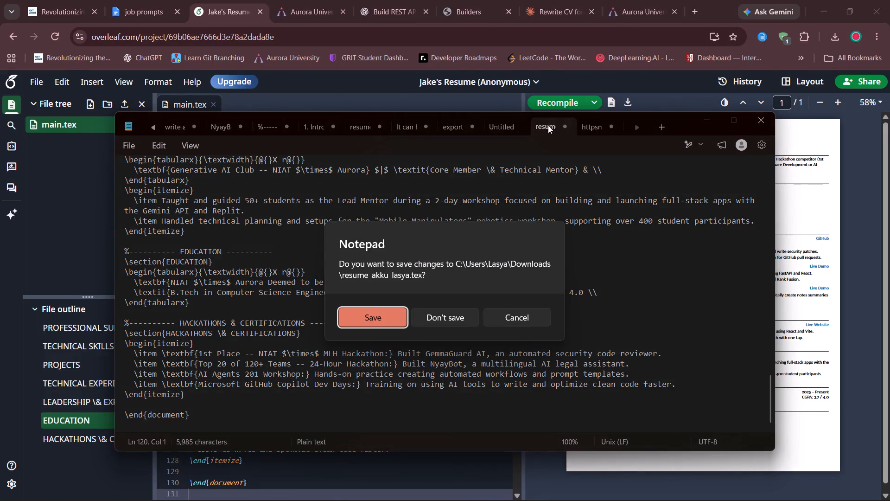
{"action": "left_click", "coordinate": [448, 316]}
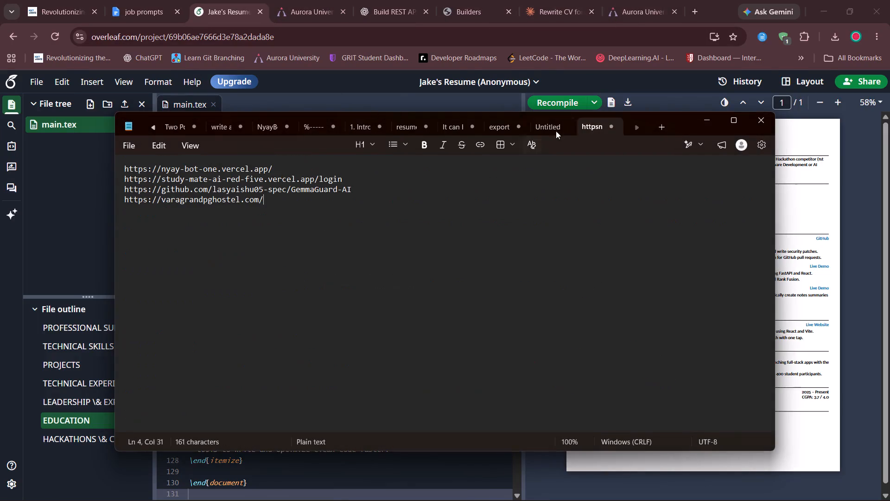
Close the Notepad note containing the project links without saving it.
{"action": "left_click", "coordinate": [556, 131]}
{"action": "left_click", "coordinate": [502, 127]}
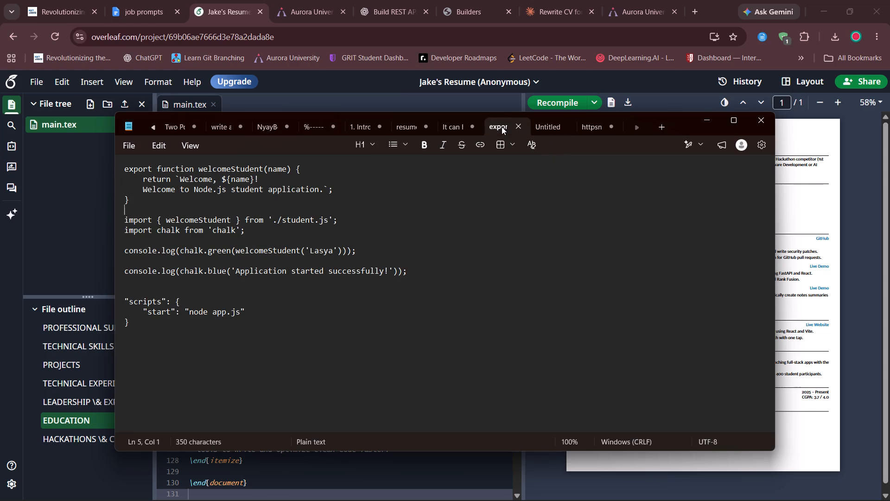
{"action": "left_click", "coordinate": [585, 125]}
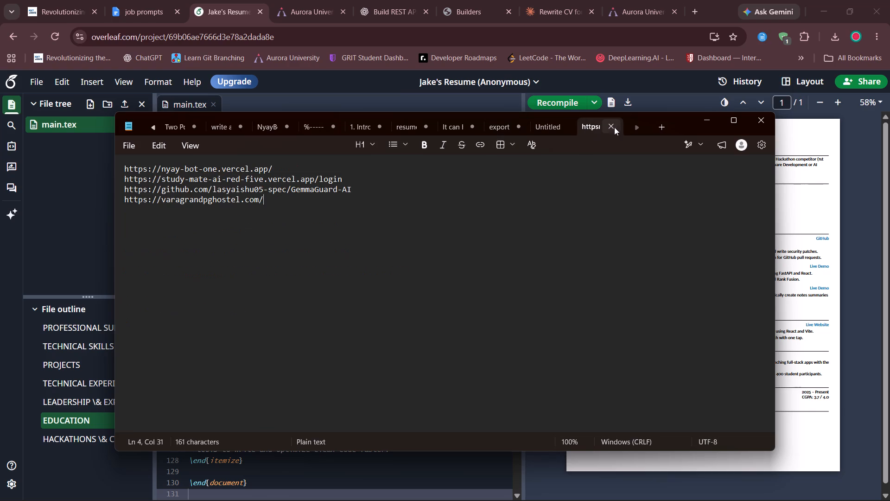
{"action": "left_click", "coordinate": [609, 126]}
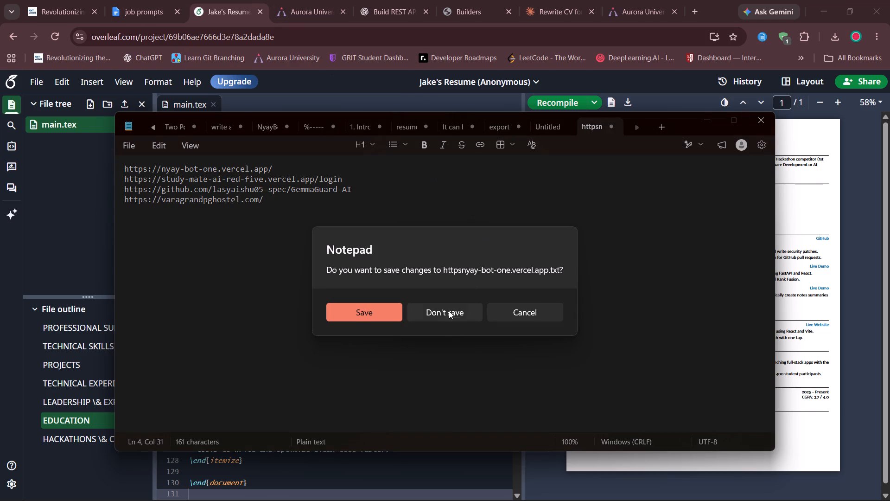
{"action": "left_click", "coordinate": [449, 311]}
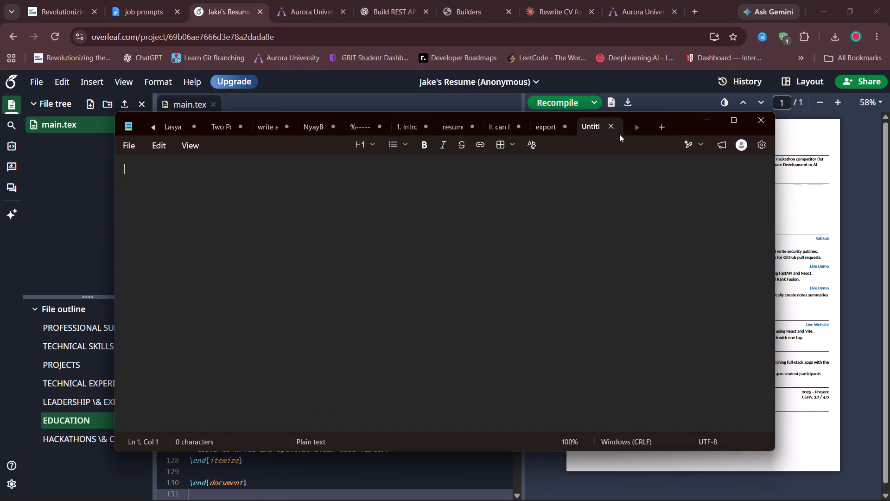
Start a link list in the empty Notepad note using clipboard history, adding varagrandpghostel.com and the GemmaGuard-AI GitHub link on separate lines.
{"action": "left_click", "coordinate": [548, 127]}
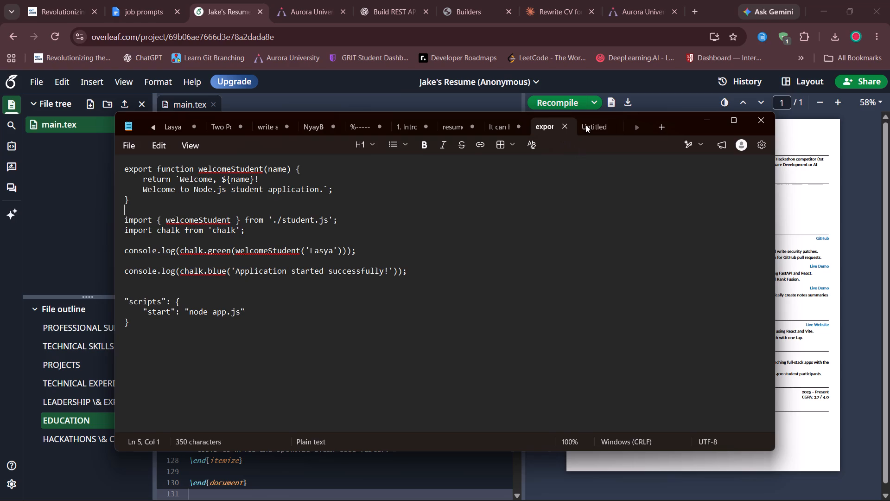
{"action": "left_click", "coordinate": [586, 125]}
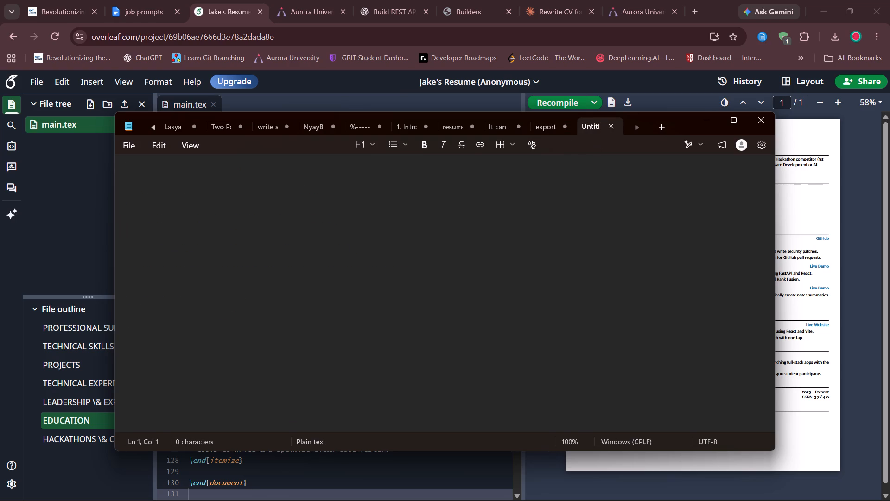
{"action": "key", "text": "ctrl+z"}
{"action": "key", "text": "super+v"}
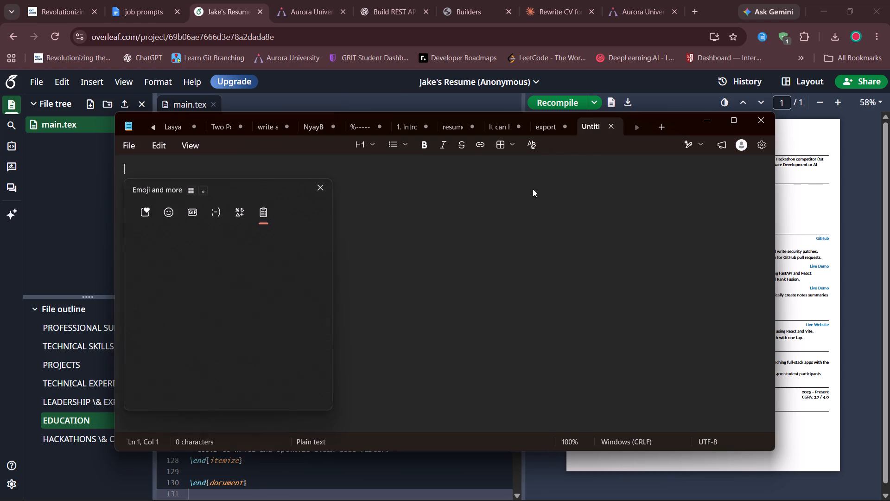
{"action": "scroll", "coordinate": [210, 315], "scroll_direction": "down", "scroll_amount": 2}
{"action": "left_click", "coordinate": [219, 270]}
{"action": "key", "text": "ctrl+v"}
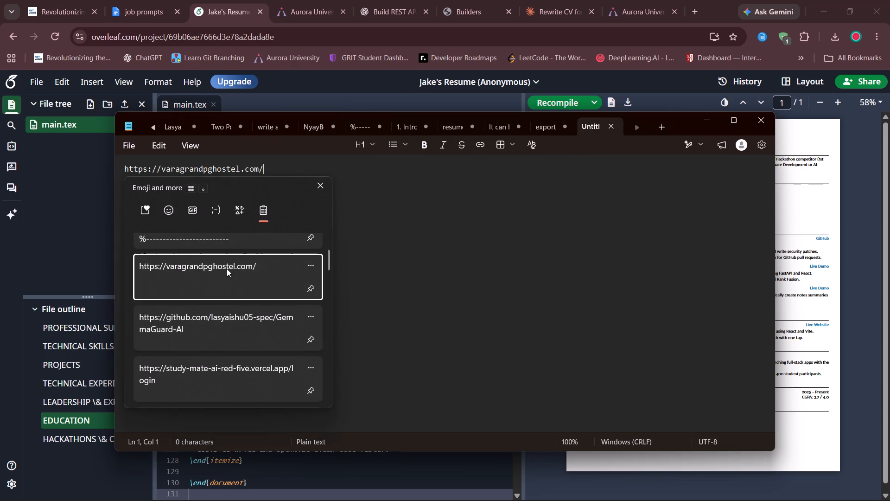
{"action": "key", "text": "Return"}
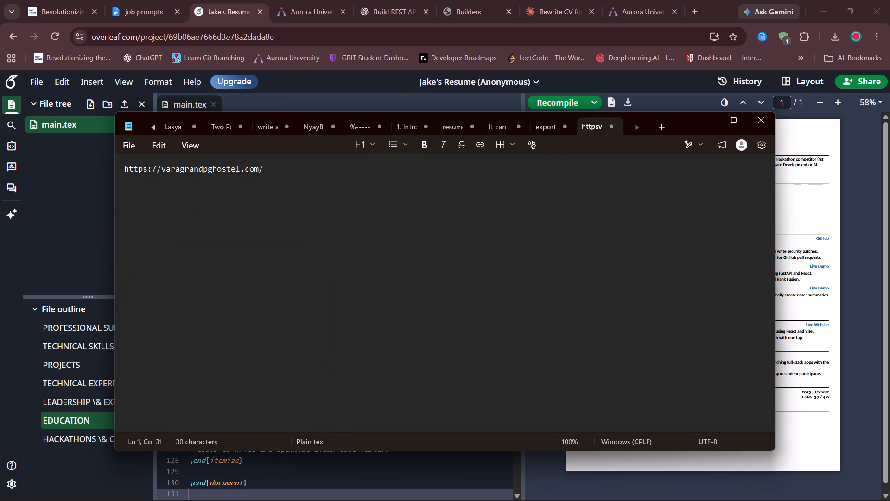
{"action": "key", "text": "super+v"}
{"action": "scroll", "coordinate": [240, 376], "scroll_direction": "down", "scroll_amount": 2}
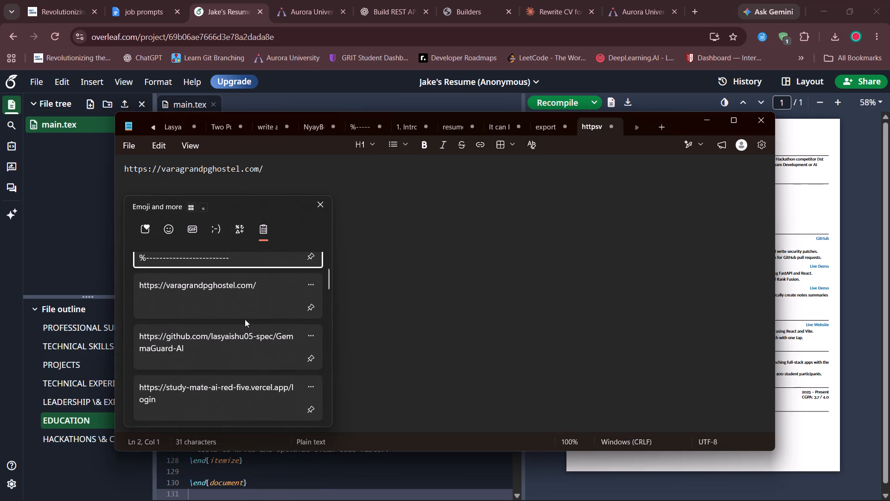
{"action": "left_click", "coordinate": [244, 340]}
{"action": "key", "text": "ctrl+v"}
{"action": "key", "text": "Return"}
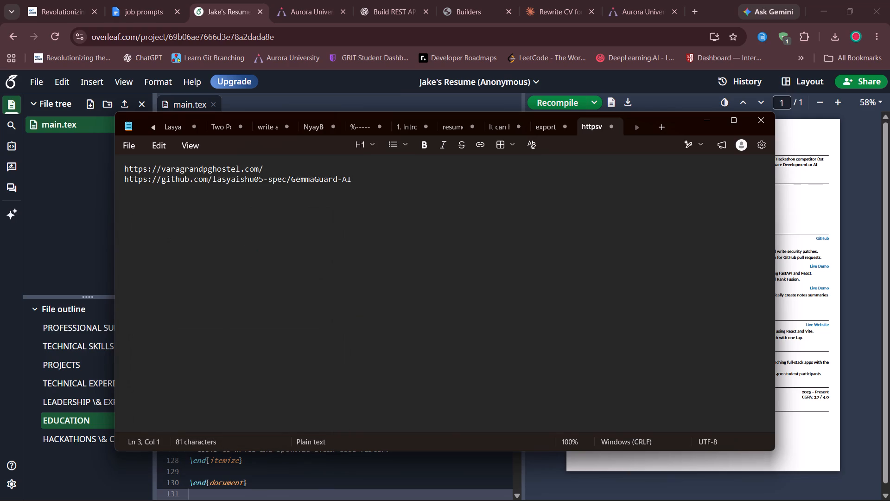
Add the study-mate-ai-red-five.vercel.app/login and nyay-bot-one.vercel.app links from clipboard history on separate lines of the Notepad link list.
{"action": "key", "text": "super+v"}
{"action": "scroll", "coordinate": [236, 409], "scroll_direction": "down", "scroll_amount": 3}
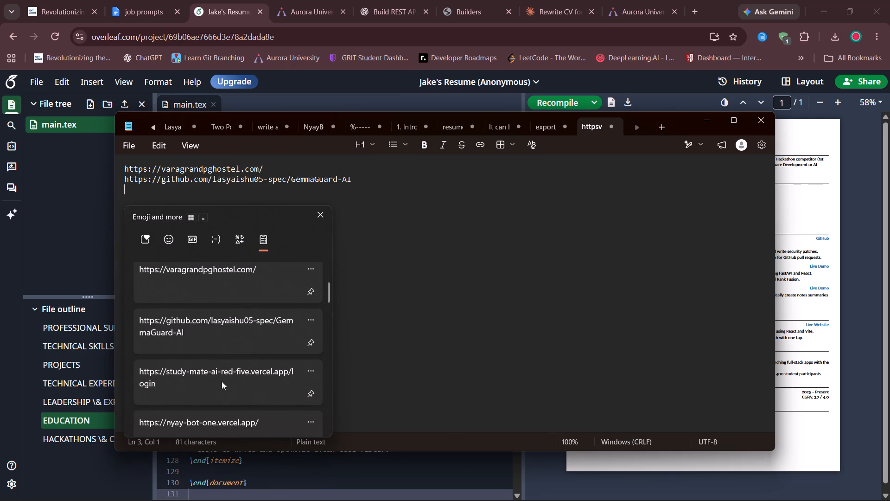
{"action": "left_click", "coordinate": [222, 381]}
{"action": "key", "text": "ctrl+v"}
{"action": "key", "text": "Return"}
{"action": "key", "text": "super+v"}
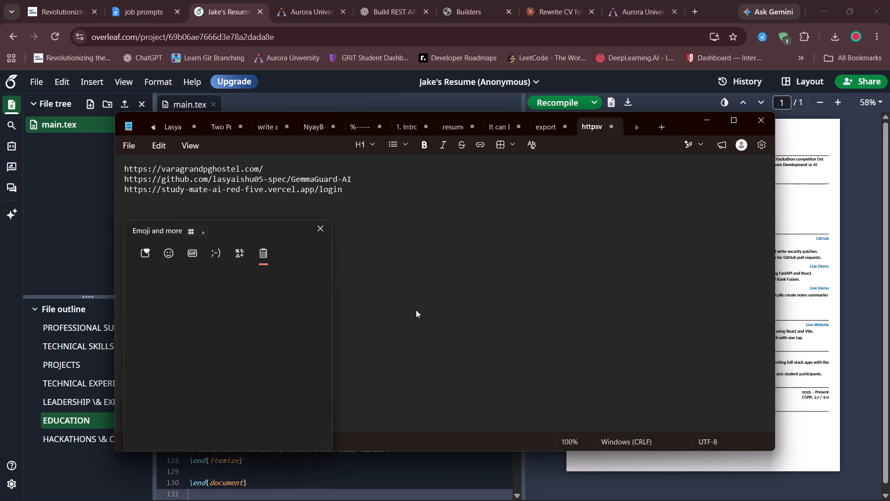
{"action": "scroll", "coordinate": [182, 380], "scroll_direction": "down", "scroll_amount": 4}
{"action": "left_click", "coordinate": [189, 412]}
{"action": "key", "text": "ctrl+v"}
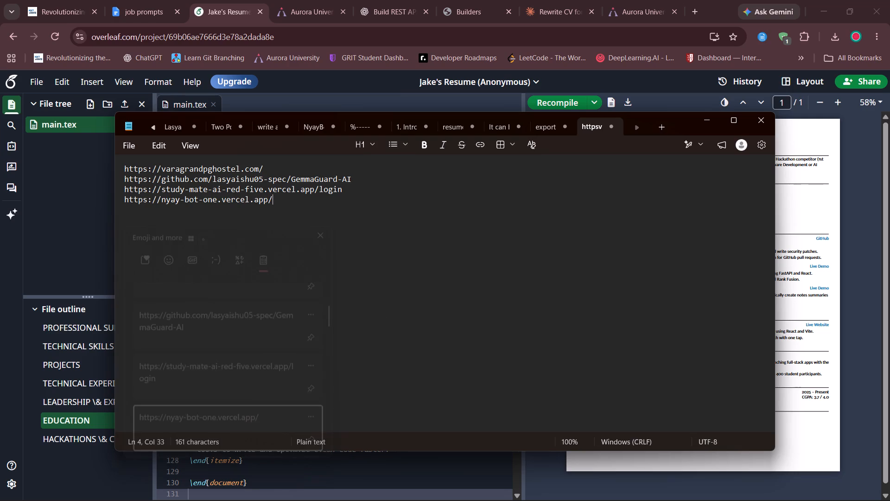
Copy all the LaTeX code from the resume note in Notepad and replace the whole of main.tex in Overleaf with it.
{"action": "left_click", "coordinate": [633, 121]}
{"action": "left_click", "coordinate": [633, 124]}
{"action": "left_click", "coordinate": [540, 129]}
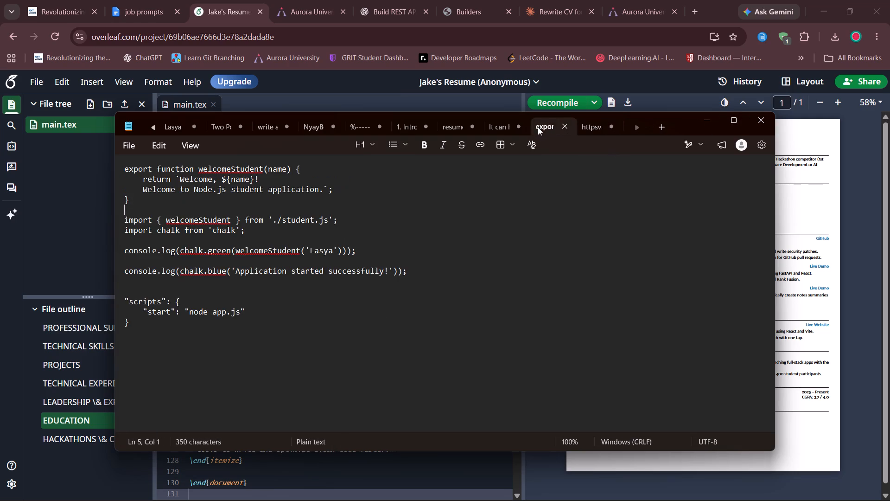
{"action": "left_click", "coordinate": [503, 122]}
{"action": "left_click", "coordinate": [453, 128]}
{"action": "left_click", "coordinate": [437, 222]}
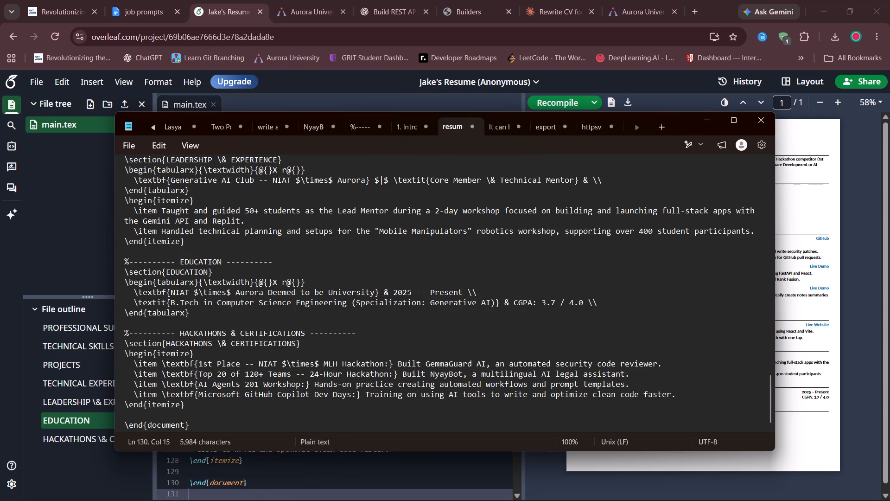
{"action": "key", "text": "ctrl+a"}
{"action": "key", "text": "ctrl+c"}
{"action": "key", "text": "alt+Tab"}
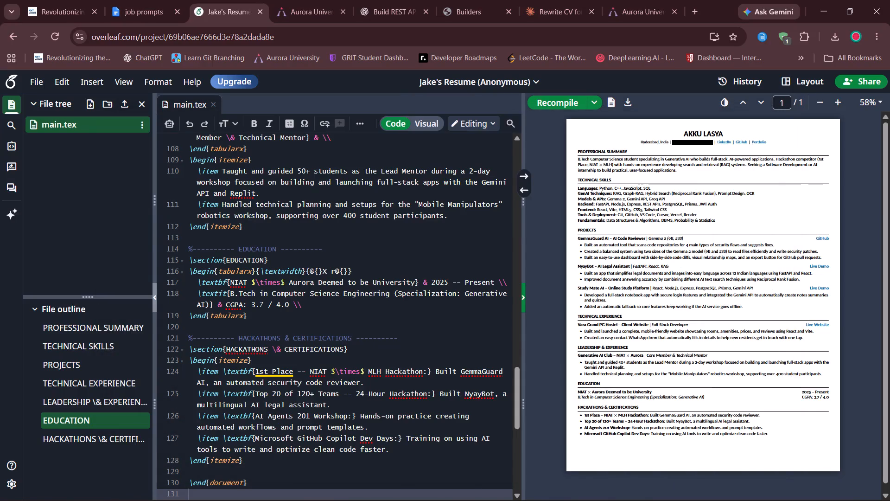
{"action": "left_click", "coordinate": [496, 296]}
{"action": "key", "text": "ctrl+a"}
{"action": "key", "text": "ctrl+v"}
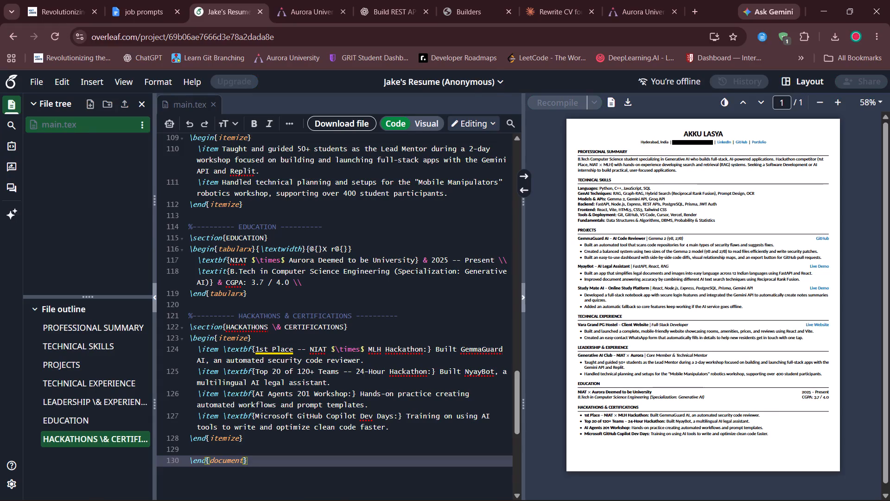
{"action": "left_click", "coordinate": [825, 240]}
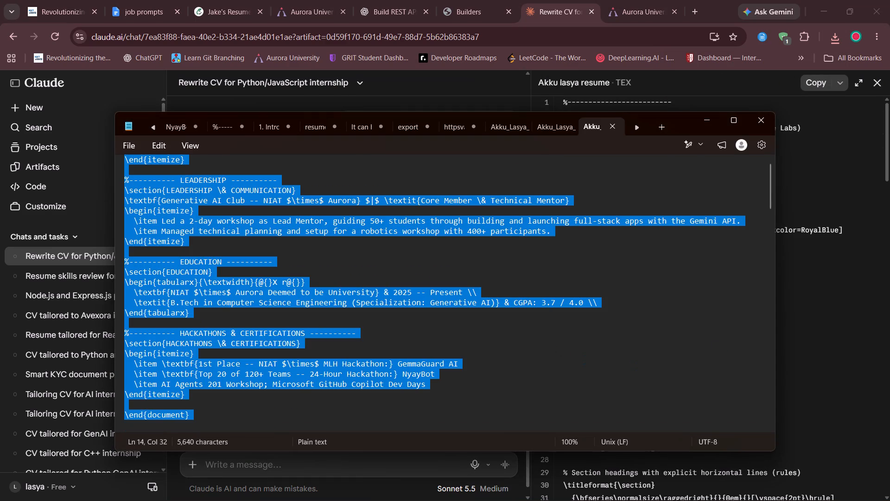
{"action": "key", "text": "ctrl+c"}
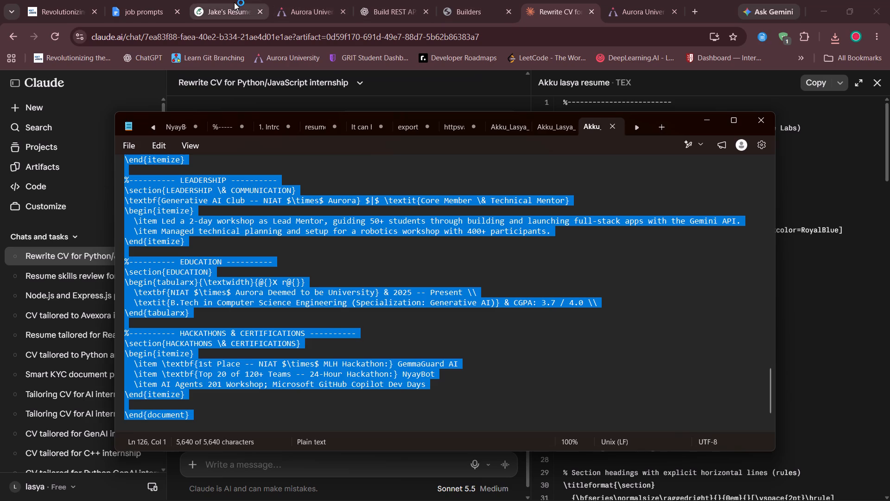
{"action": "left_click", "coordinate": [277, 271]}
{"action": "key", "text": "ctrl+a"}
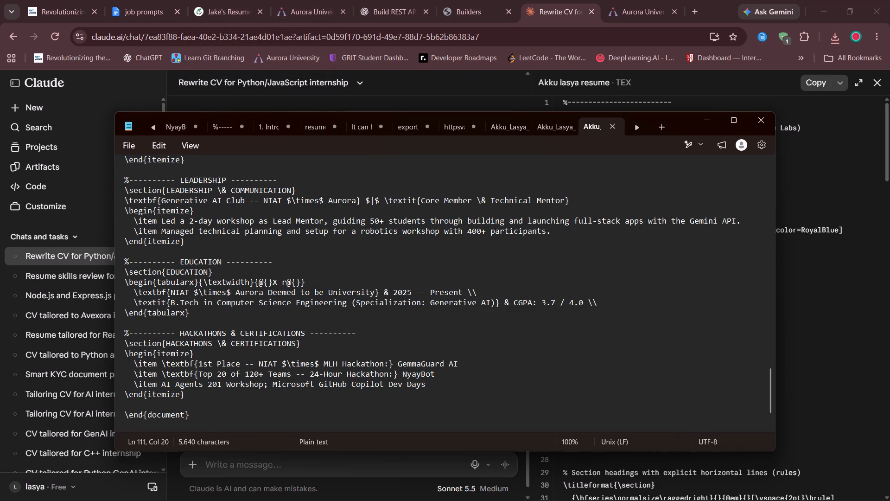
{"action": "key", "text": "ctrl+c"}
{"action": "left_click", "coordinate": [216, 11]}
{"action": "left_click", "coordinate": [322, 227]}
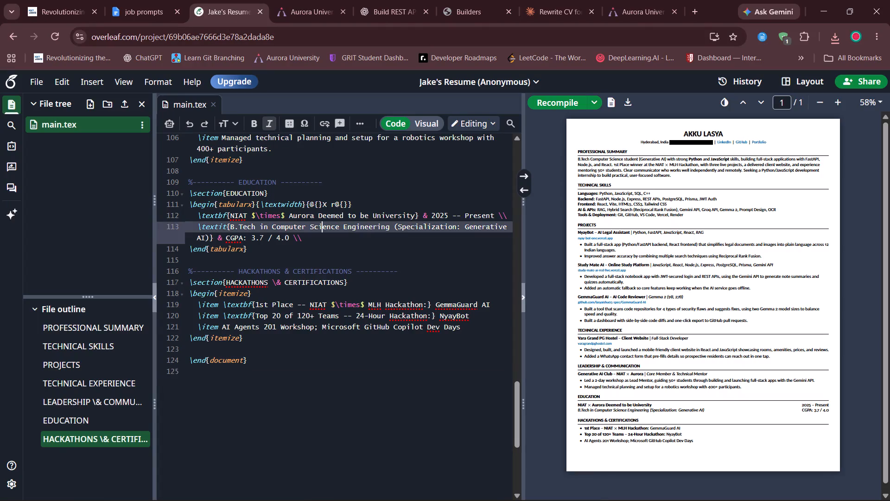
{"action": "key", "text": "ctrl+a"}
{"action": "key", "text": "ctrl+v"}
{"action": "left_click", "coordinate": [553, 107]}
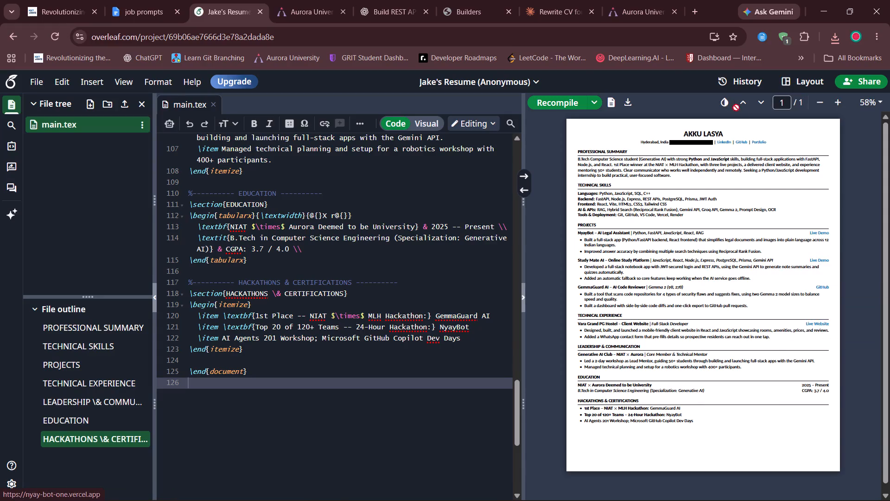
Download the compiled resume as a PDF.
{"action": "left_click", "coordinate": [628, 106]}
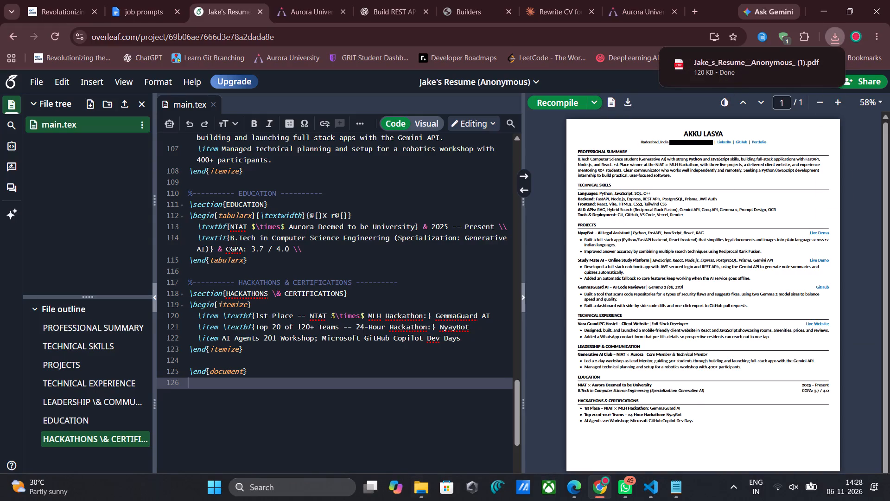
Delete the older PDF named resume from the Downloads folder.
{"action": "left_click", "coordinate": [414, 491]}
{"action": "left_click", "coordinate": [259, 256]}
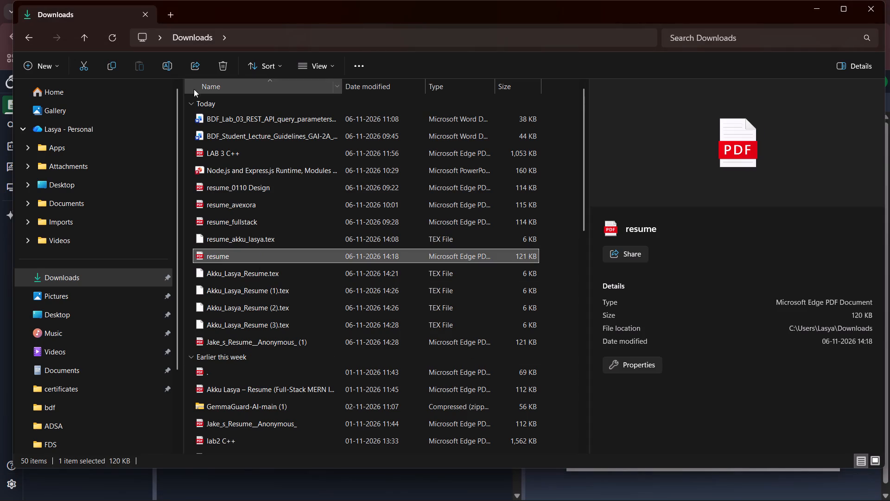
{"action": "left_click", "coordinate": [216, 64]}
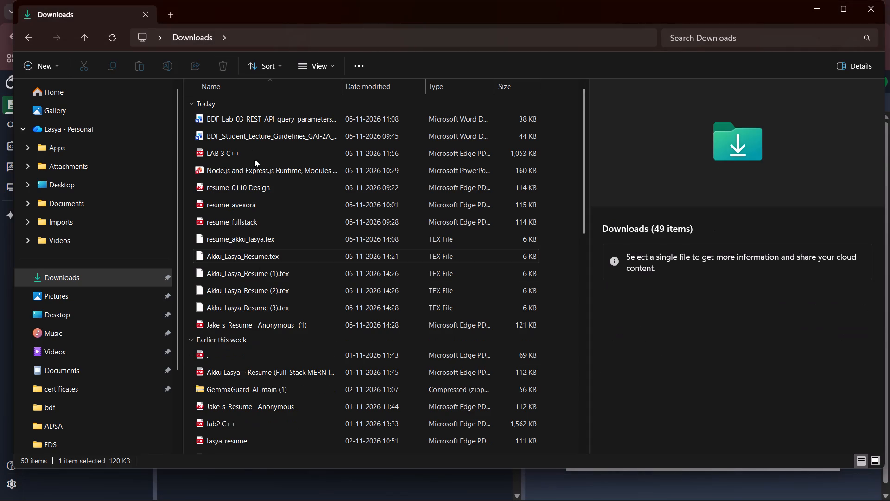
Rename the newly downloaded Jake_s_Resume__Anonymous_ (1) PDF as resume.
{"action": "left_click", "coordinate": [268, 322]}
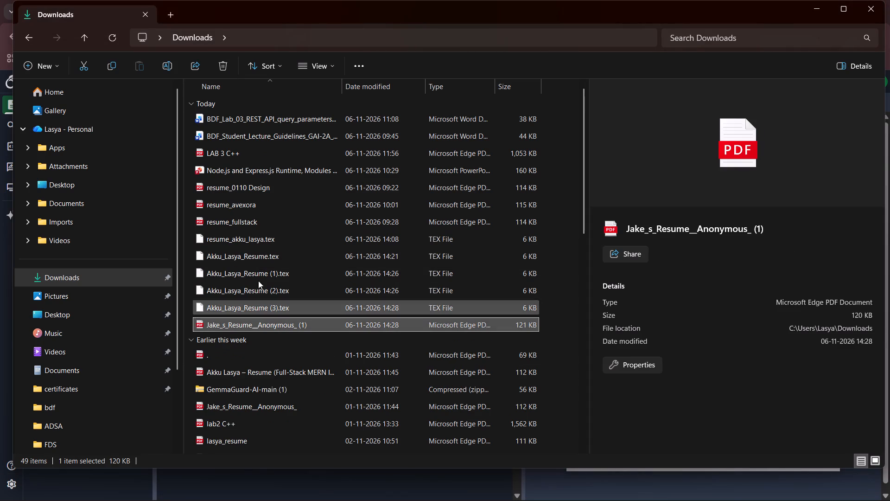
{"action": "left_click", "coordinate": [164, 64]}
{"action": "key", "text": "BackSpace"}
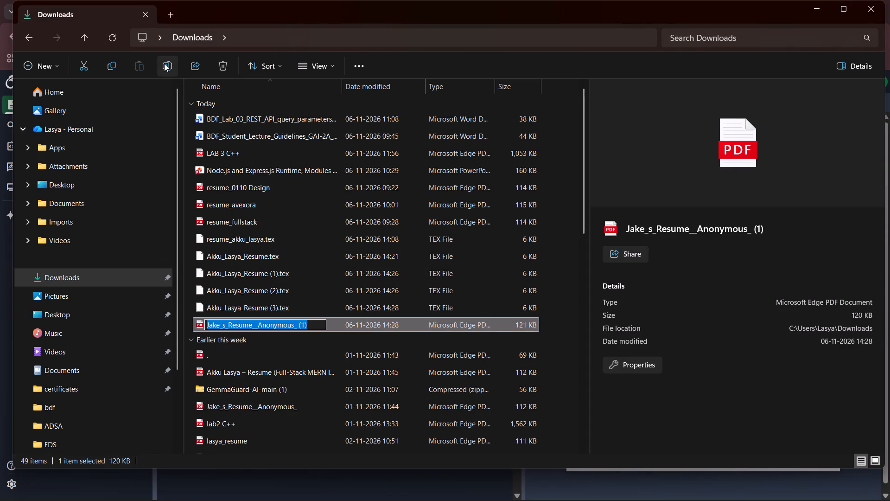
{"action": "type", "text": "resume"}
{"action": "key", "text": "Return"}
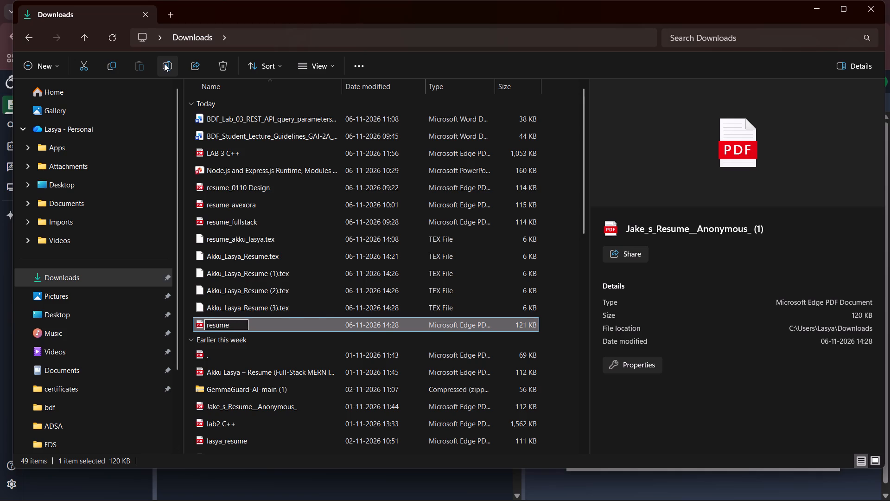
Copy all the code of main.tex into a new Notepad tab, with the three downloaded TEX tabs closed, and close the Notepad and Downloads windows.
{"action": "key", "text": "alt+Tab"}
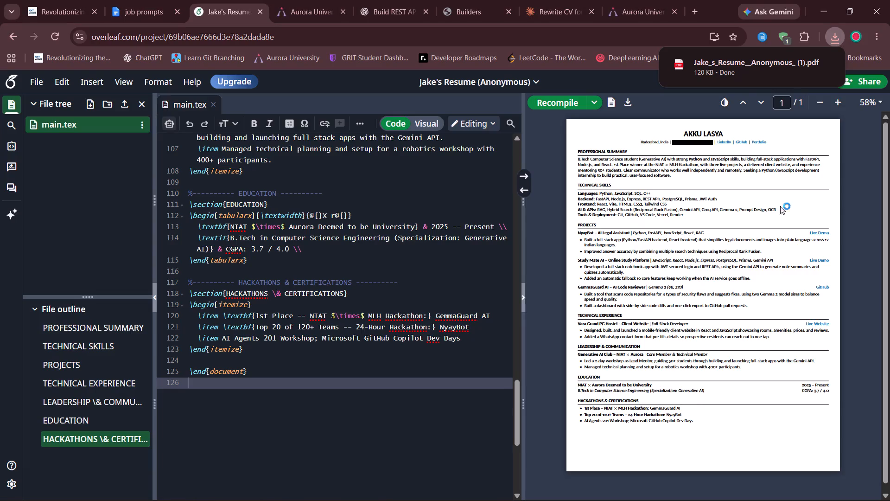
{"action": "left_click", "coordinate": [418, 241]}
{"action": "key", "text": "ctrl+a"}
{"action": "key", "text": "ctrl+c"}
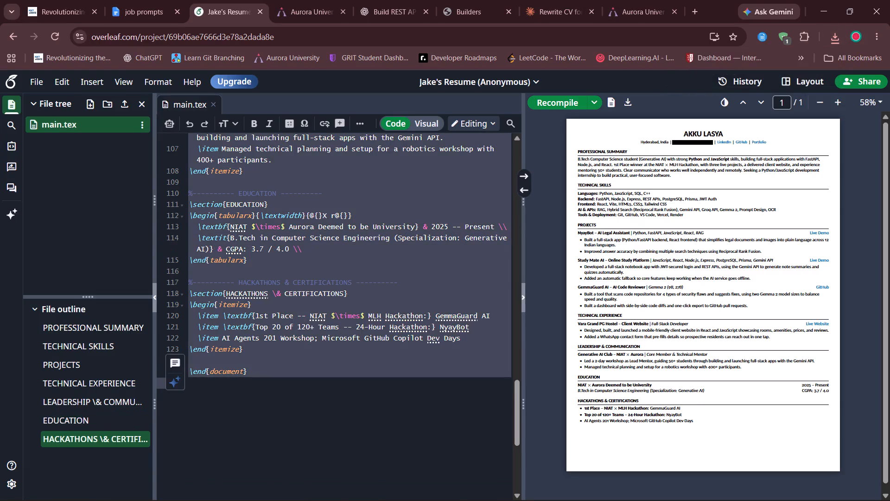
{"action": "key", "text": "alt+Tab"}
{"action": "left_click", "coordinate": [681, 493]}
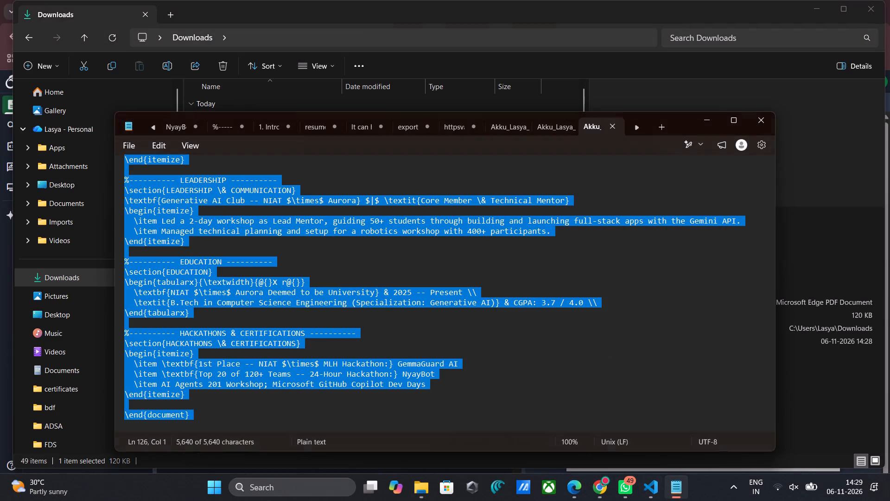
{"action": "left_click", "coordinate": [607, 126]}
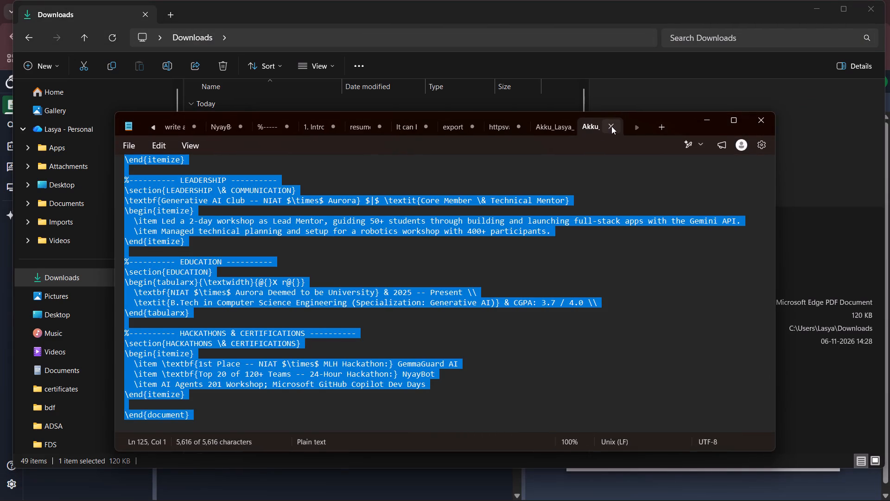
{"action": "left_click", "coordinate": [613, 126]}
{"action": "left_click", "coordinate": [609, 126]}
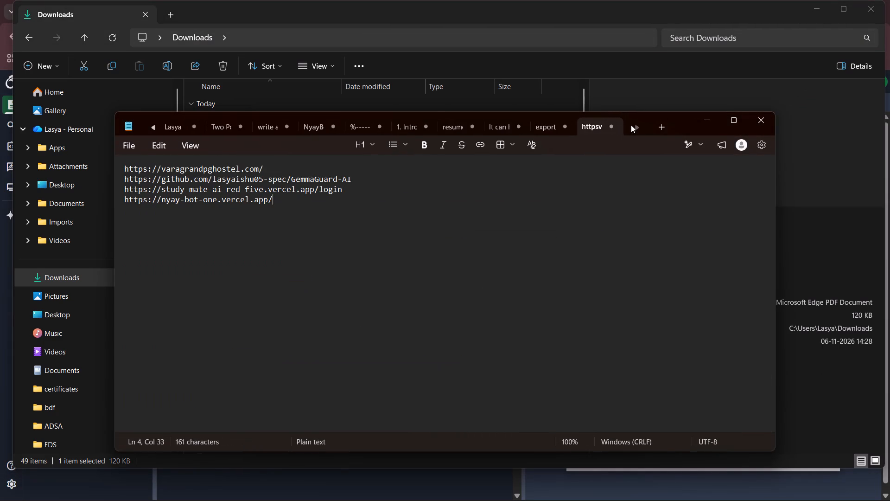
{"action": "left_click", "coordinate": [662, 130]}
{"action": "key", "text": "ctrl+v"}
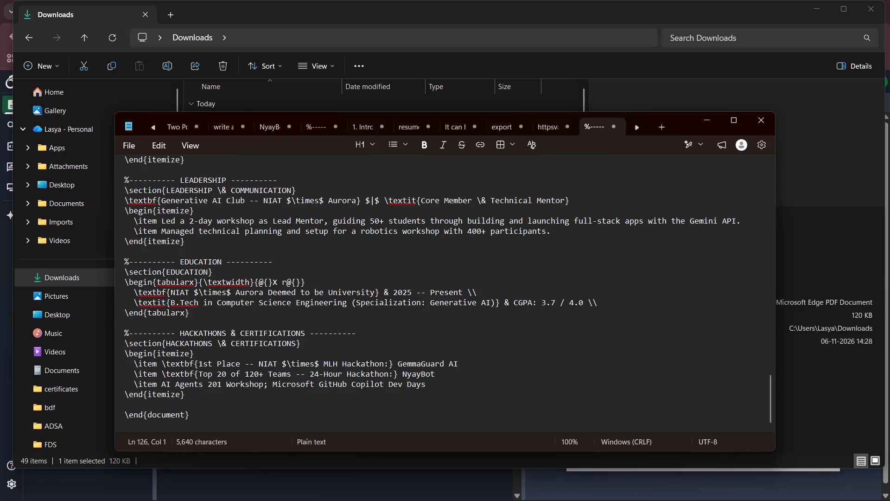
{"action": "scroll", "coordinate": [376, 367], "scroll_direction": "up", "scroll_amount": 2}
{"action": "key", "text": "alt+Tab"}
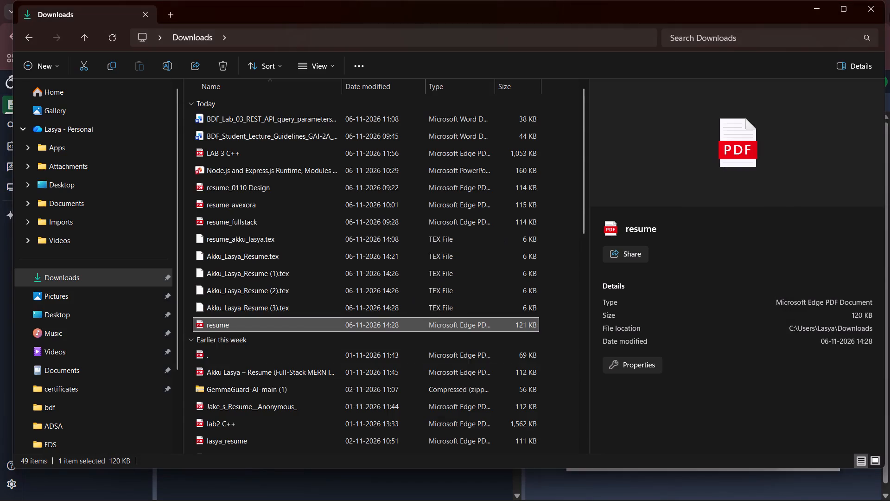
{"action": "left_click", "coordinate": [865, 7]}
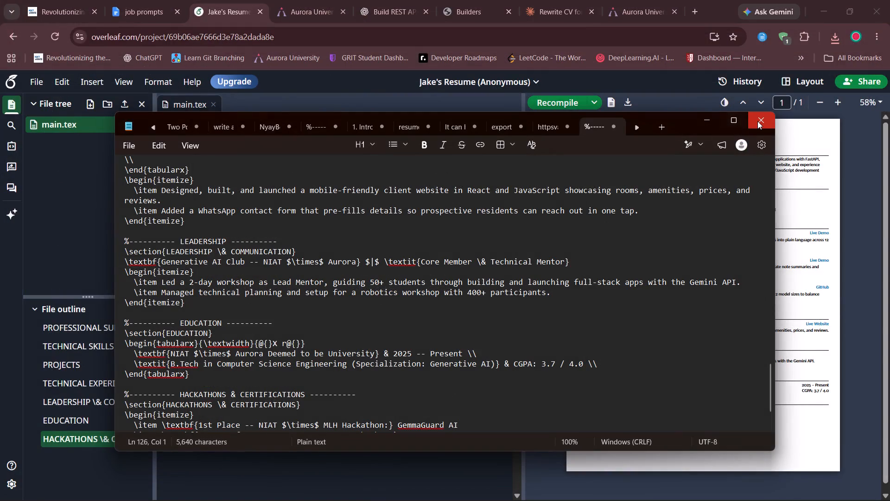
{"action": "left_click", "coordinate": [757, 121]}
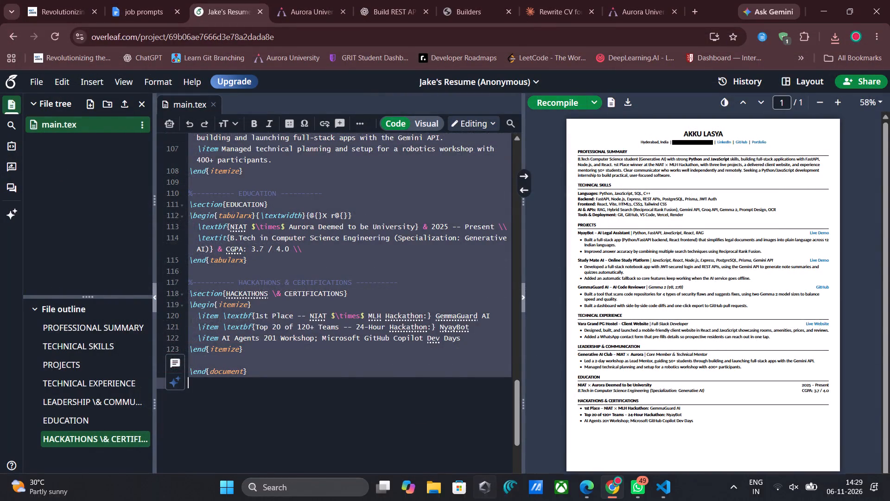
Reopen Notepad to check the pasted resume code, and minimise it.
{"action": "left_click", "coordinate": [406, 240]}
{"action": "left_click", "coordinate": [286, 487]}
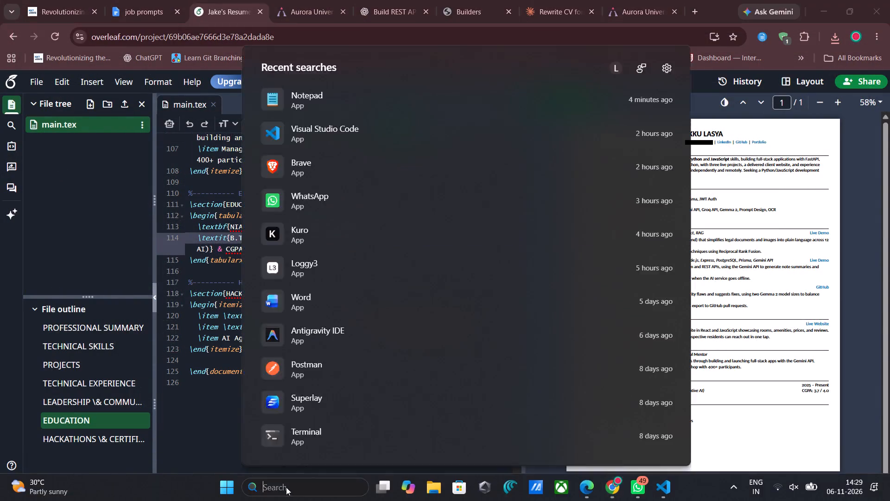
{"action": "key", "text": "n"}
{"action": "left_click", "coordinate": [511, 218]}
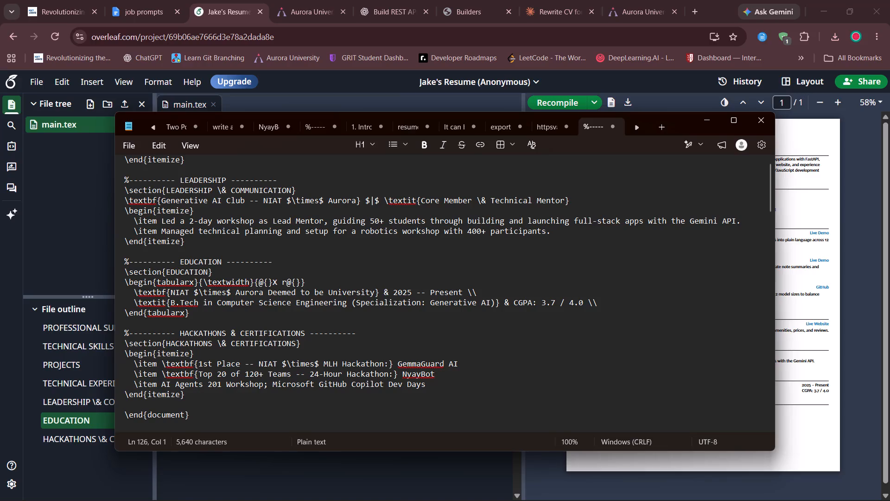
{"action": "left_click", "coordinate": [710, 118]}
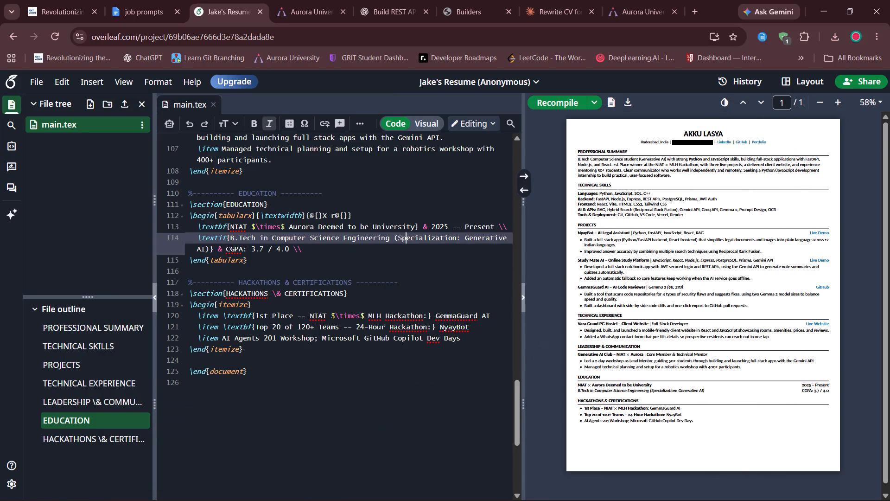
Open NyayBot's Live Demo link from the compiled resume preview to test it.
{"action": "left_click", "coordinate": [815, 234]}
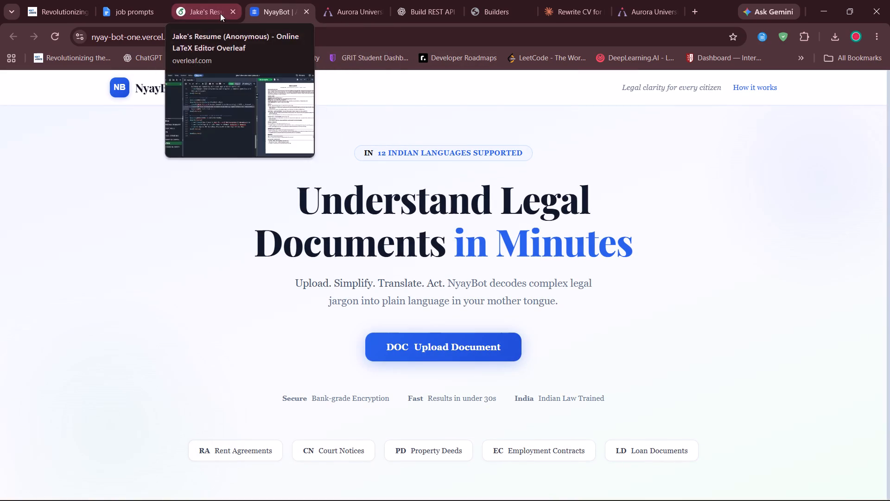
Close the NyayBot demo page and return to the resume project in Overleaf.
{"action": "left_click", "coordinate": [302, 10]}
{"action": "left_click", "coordinate": [305, 13]}
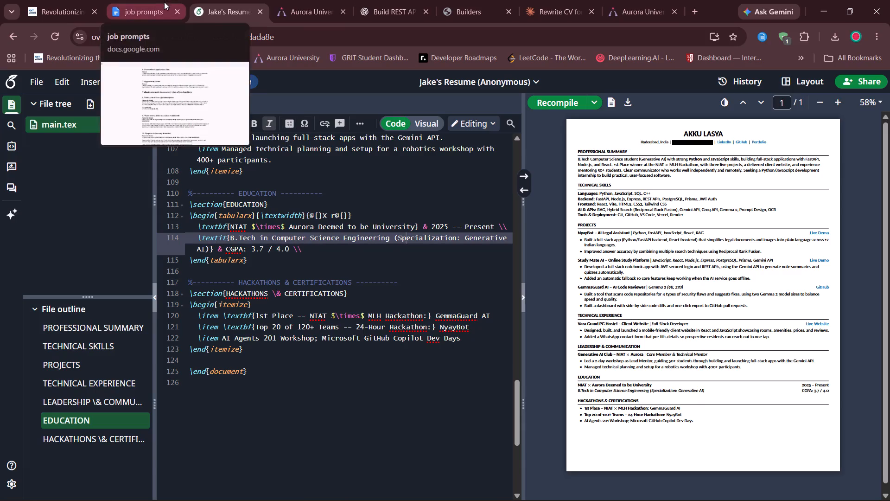
Go to the blank line between the Technical Experience and Leadership sections in the main.tex code.
{"action": "scroll", "coordinate": [347, 308], "scroll_direction": "up", "scroll_amount": 4}
{"action": "left_click", "coordinate": [350, 292]}
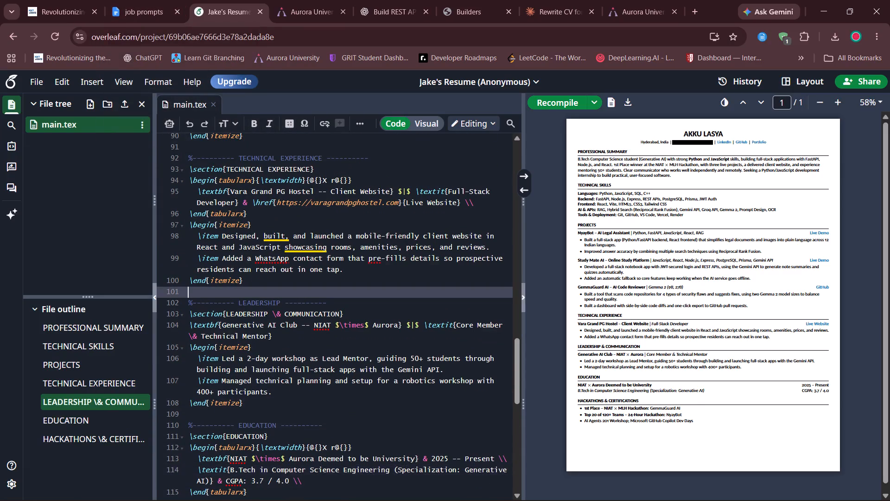
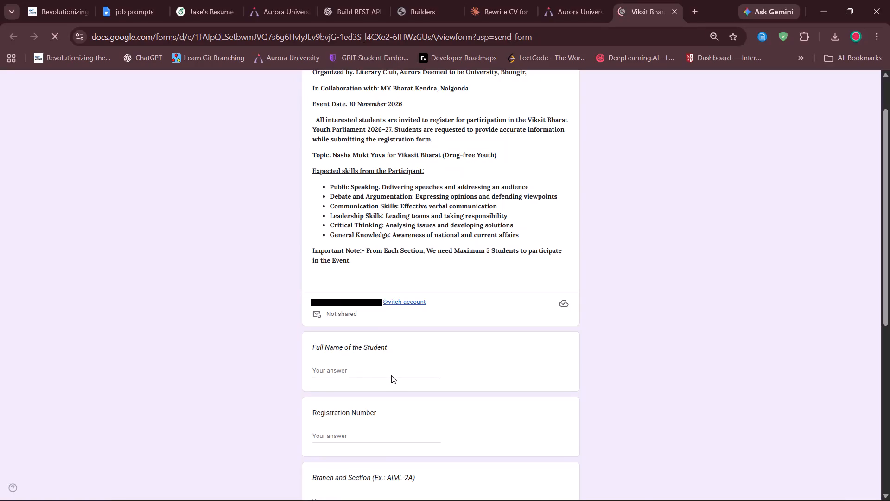
Enter the student's full name in the Viksit Bharat Youth Parliament 2026–27 student registration form.
{"action": "left_click", "coordinate": [391, 375]}
{"action": "left_click", "coordinate": [342, 365]}
{"action": "scroll", "coordinate": [448, 349], "scroll_direction": "down", "scroll_amount": 9}
{"action": "scroll", "coordinate": [450, 351], "scroll_direction": "up", "scroll_amount": 5}
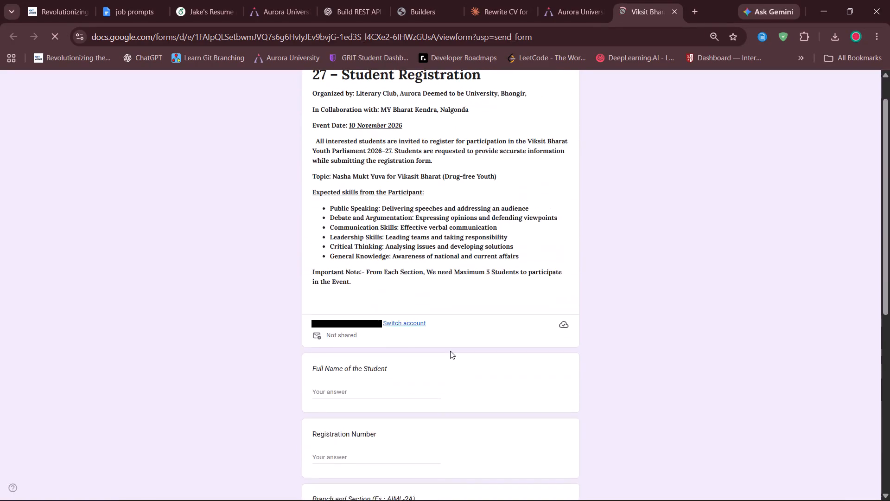
{"action": "scroll", "coordinate": [450, 351], "scroll_direction": "up", "scroll_amount": 2}
{"action": "double_click", "coordinate": [379, 425]}
{"action": "scroll", "coordinate": [408, 405], "scroll_direction": "down", "scroll_amount": 4}
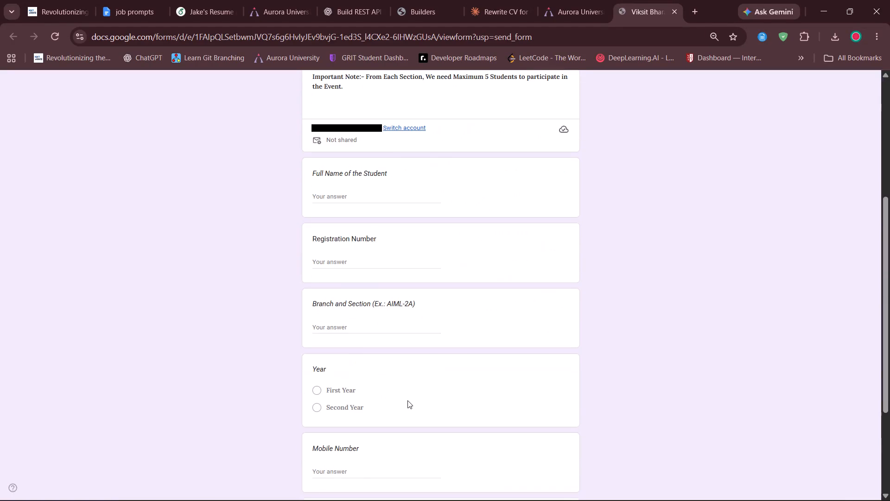
{"action": "scroll", "coordinate": [407, 400], "scroll_direction": "up", "scroll_amount": 3}
{"action": "left_click", "coordinate": [337, 364]}
{"action": "left_click", "coordinate": [338, 367]}
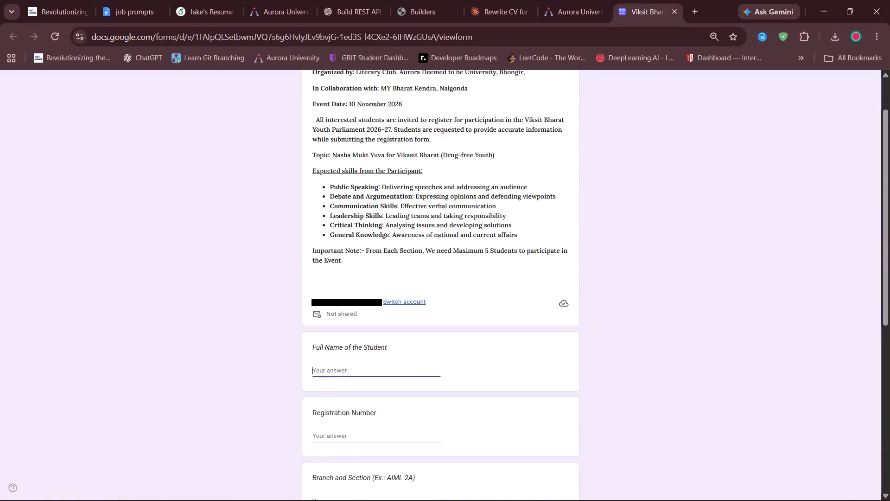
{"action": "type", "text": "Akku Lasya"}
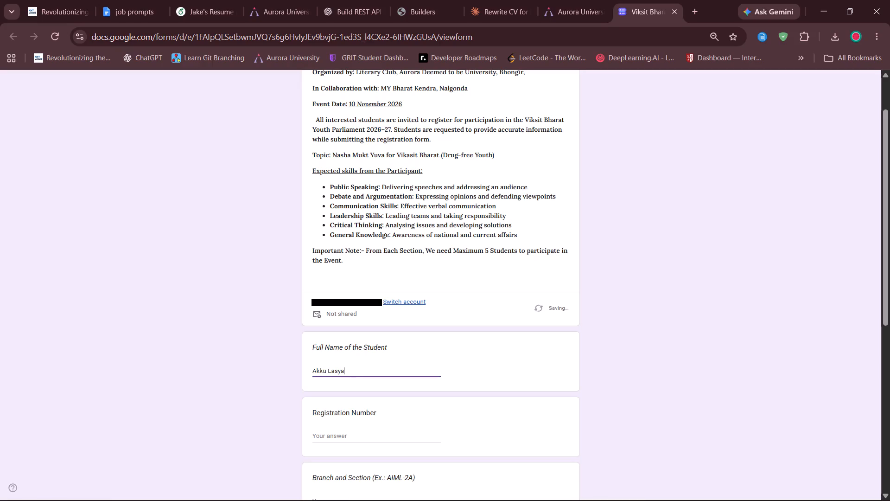
Enter the student's registration number in the registration form.
{"action": "left_click", "coordinate": [375, 440]}
Enter the student's registration number in the Viksit Bharat Youth Parliament registration form.
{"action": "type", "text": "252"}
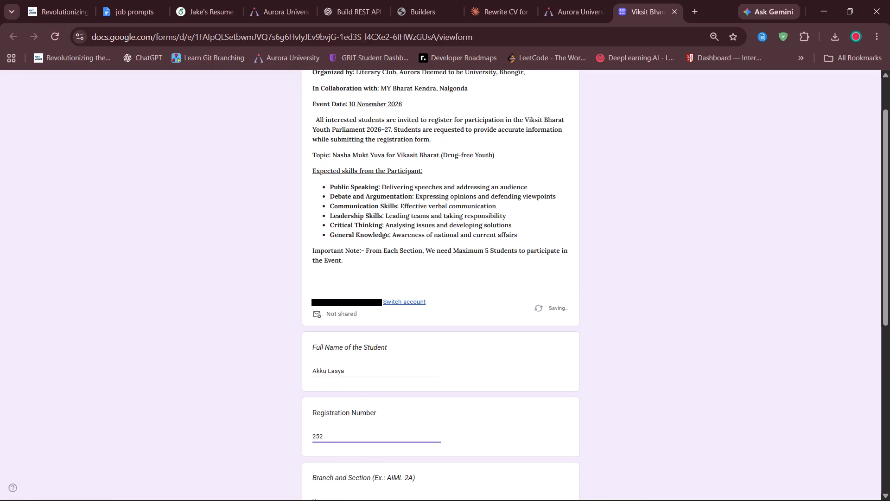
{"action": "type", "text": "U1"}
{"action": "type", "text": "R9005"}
Fill in the branch and section as GAI-2A and choose Second Year as the year.
{"action": "scroll", "coordinate": [433, 359], "scroll_direction": "down", "scroll_amount": 4}
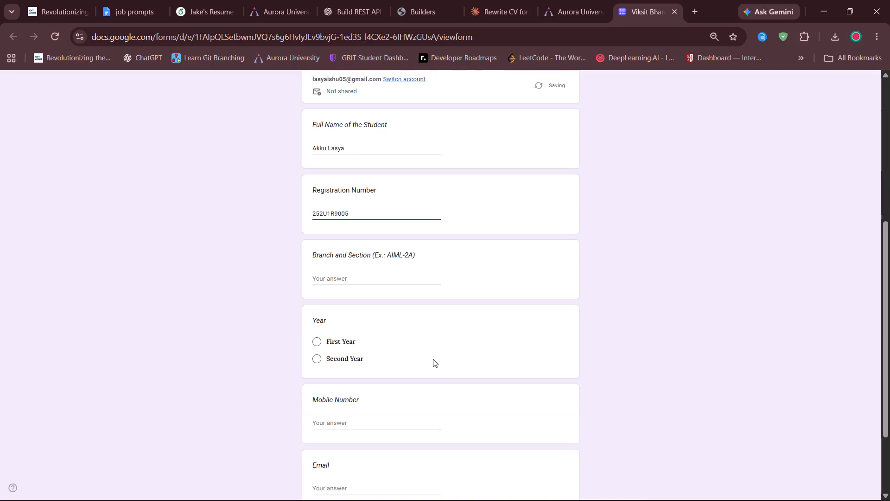
{"action": "left_click", "coordinate": [379, 272]}
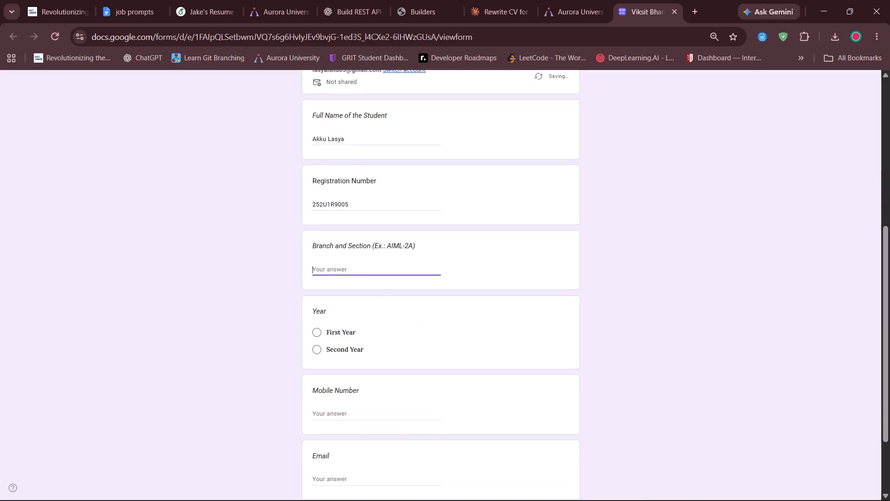
{"action": "type", "text": "GAI-2A"}
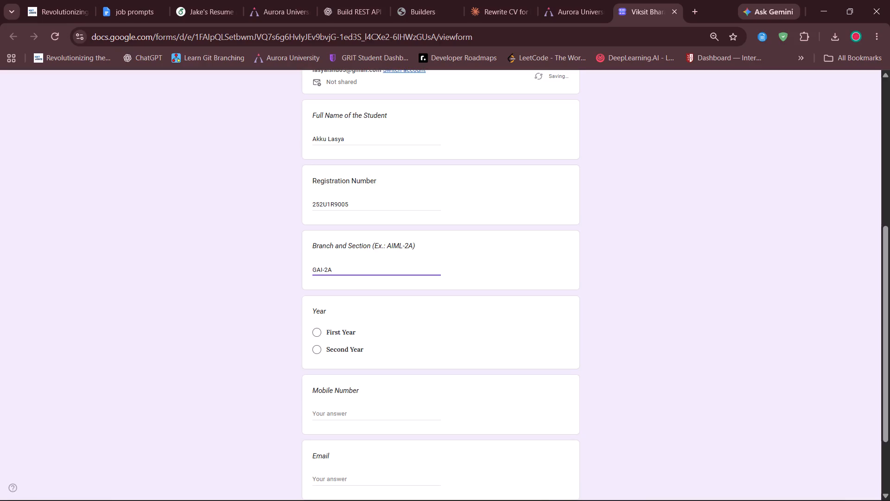
{"action": "left_click", "coordinate": [356, 351]}
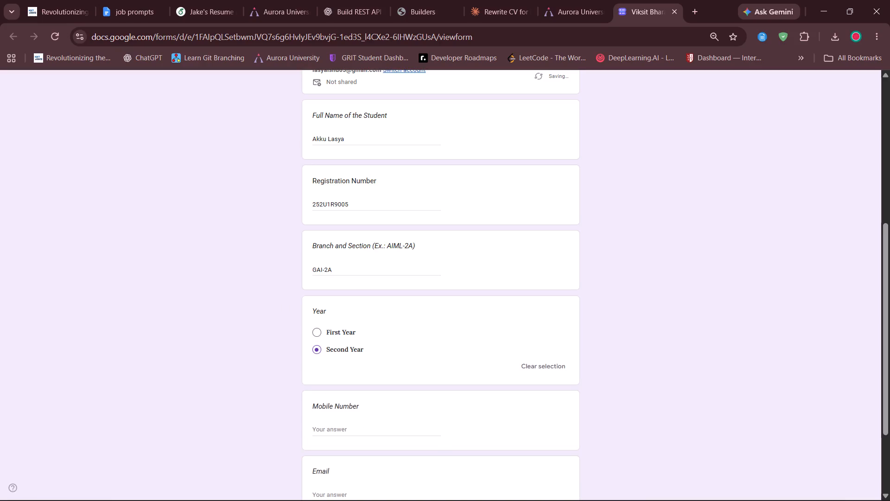
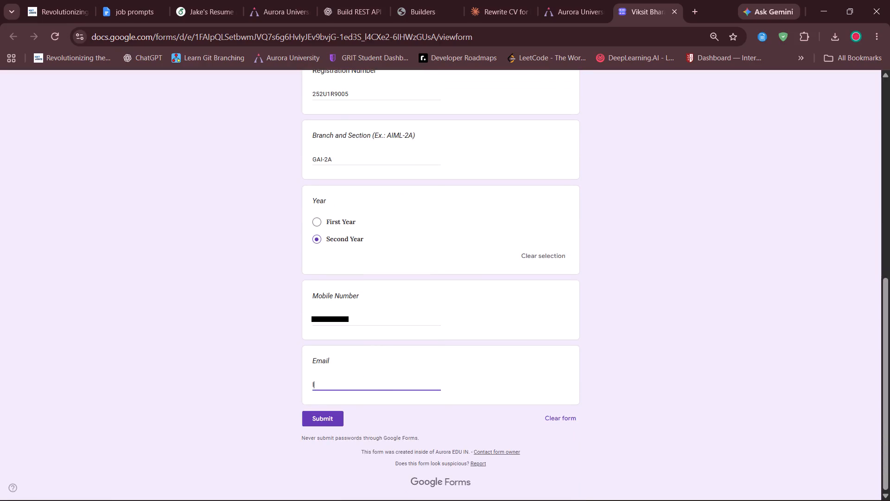
Fill in the Email field with the student's saved e-mail address and submit the Youth Parliament registration form.
{"action": "type", "text": "ast"}
{"action": "key", "text": "BackSpace"}
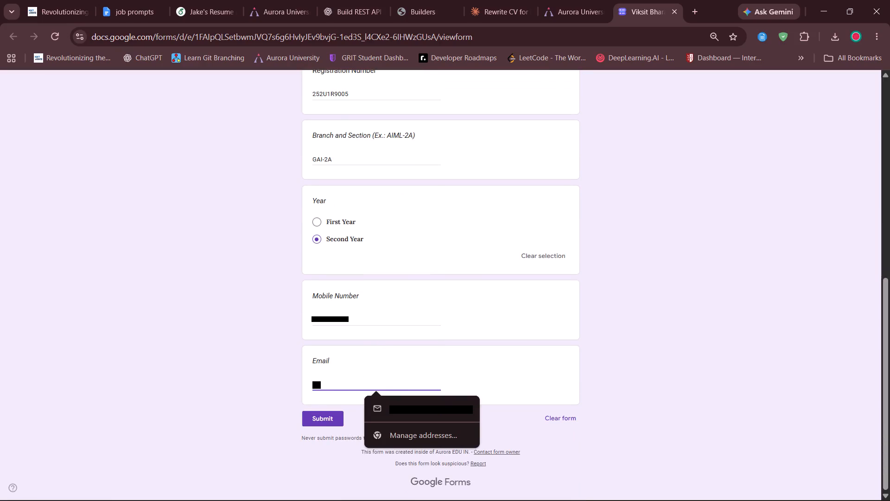
{"action": "key", "text": "Down"}
{"action": "key", "text": "Return"}
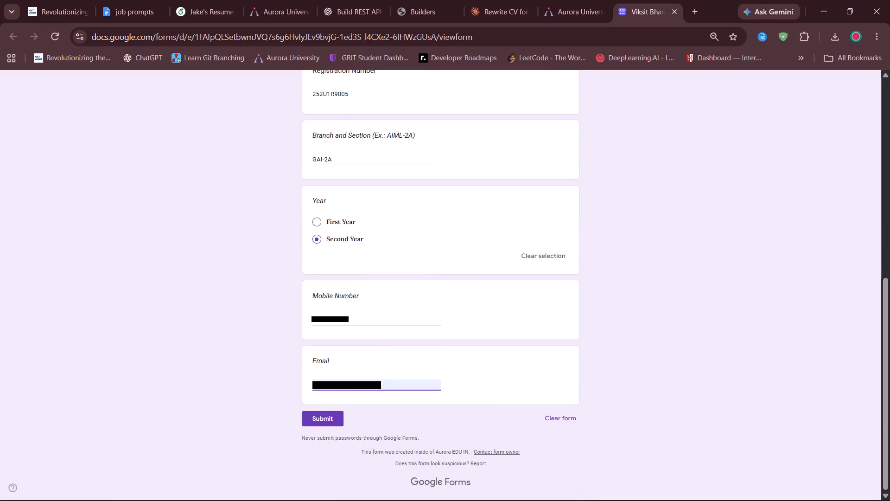
{"action": "left_click", "coordinate": [331, 418]}
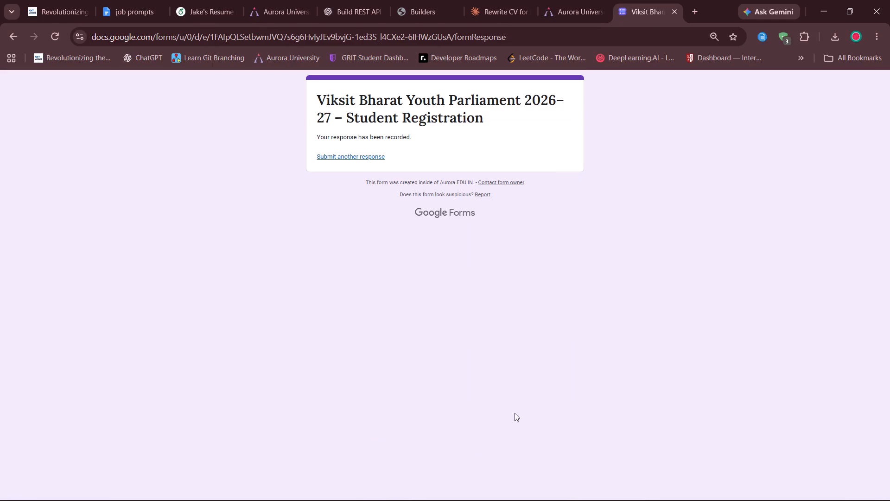